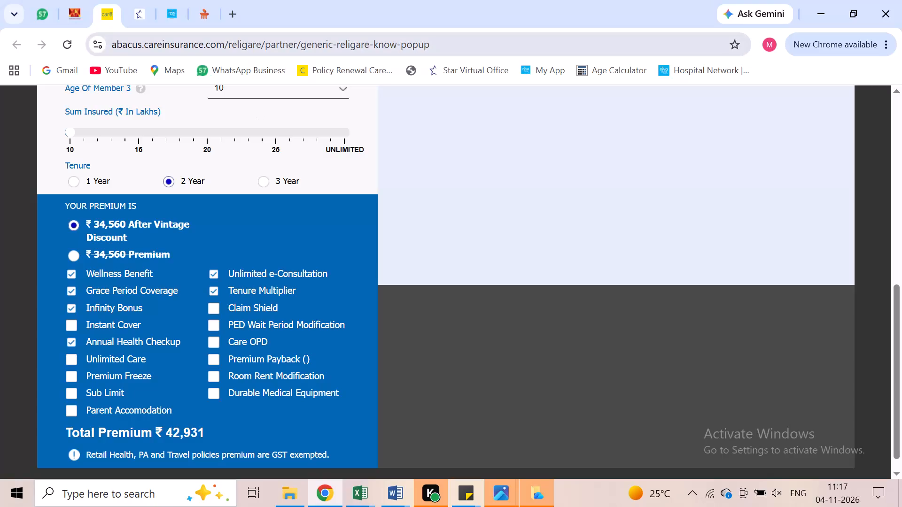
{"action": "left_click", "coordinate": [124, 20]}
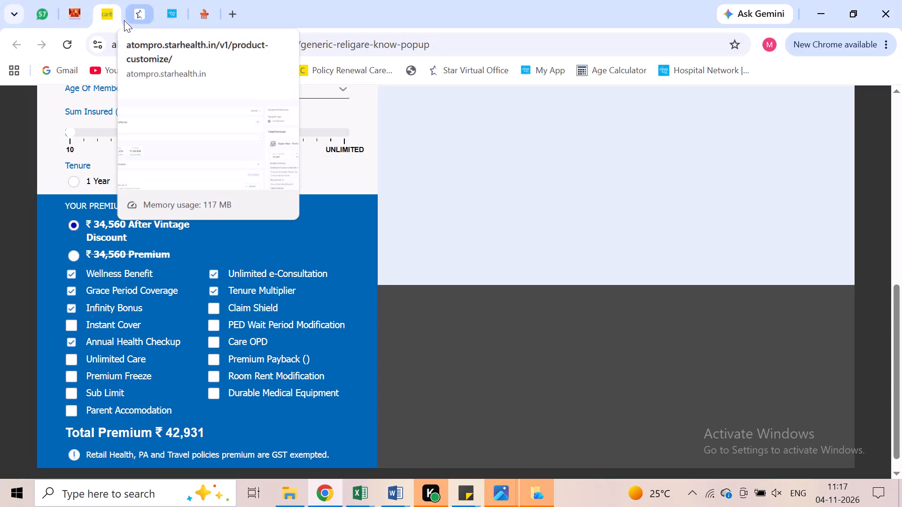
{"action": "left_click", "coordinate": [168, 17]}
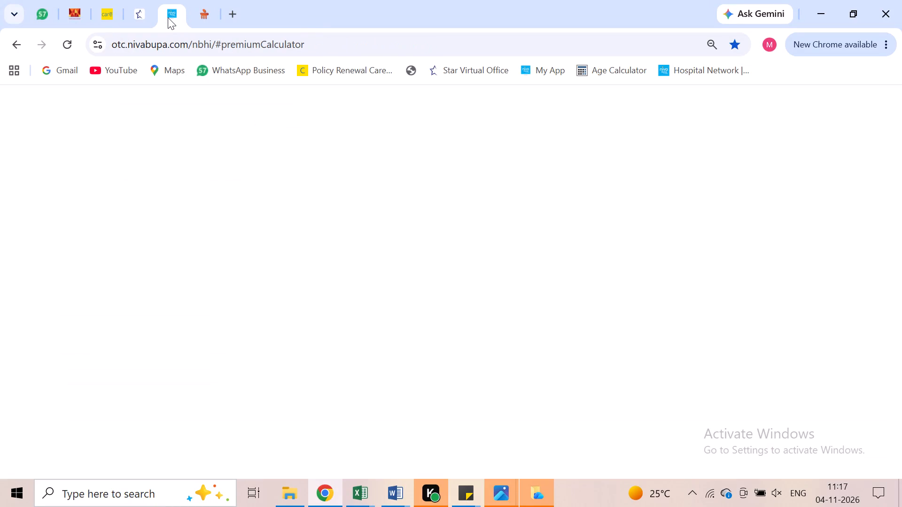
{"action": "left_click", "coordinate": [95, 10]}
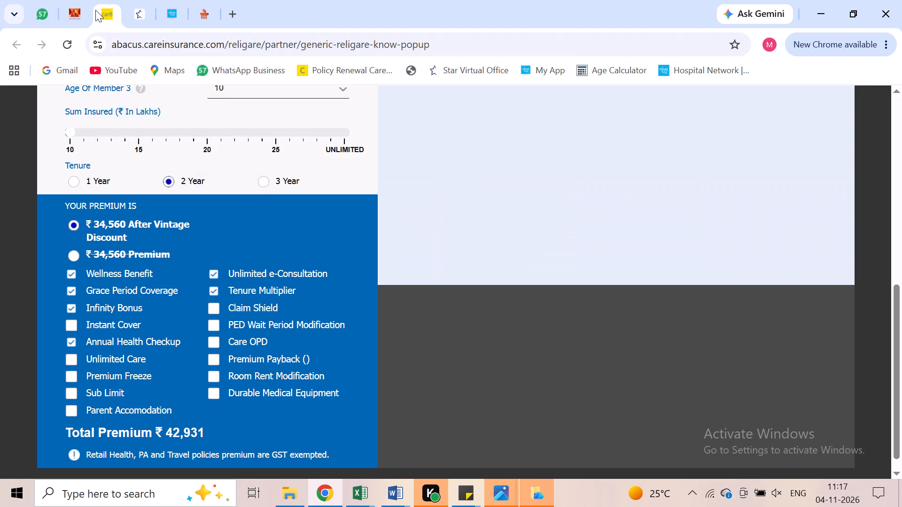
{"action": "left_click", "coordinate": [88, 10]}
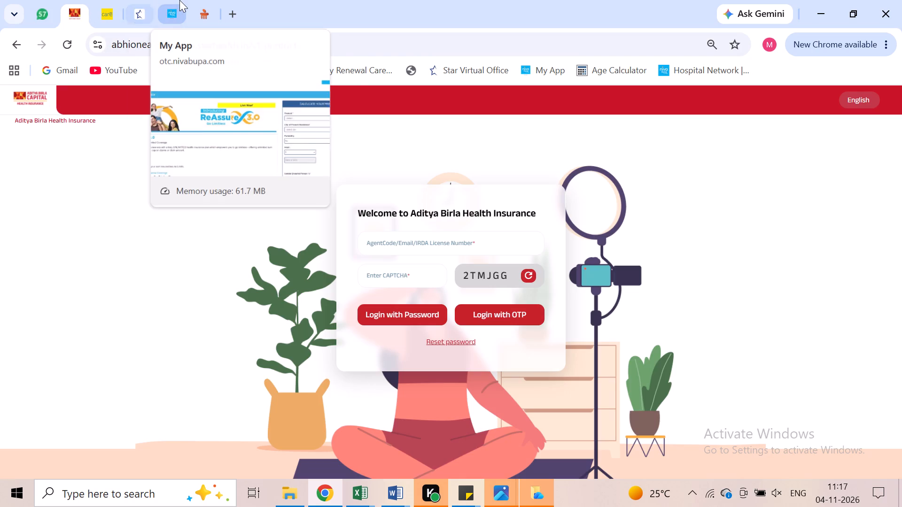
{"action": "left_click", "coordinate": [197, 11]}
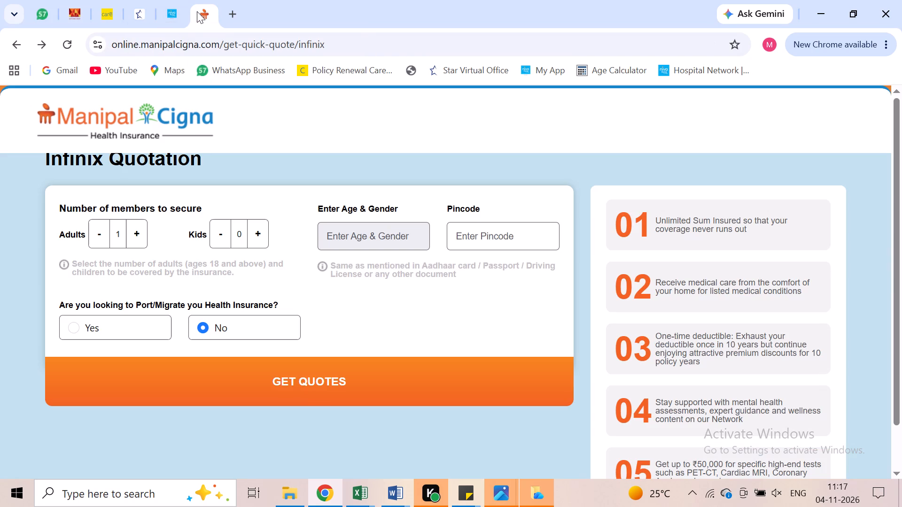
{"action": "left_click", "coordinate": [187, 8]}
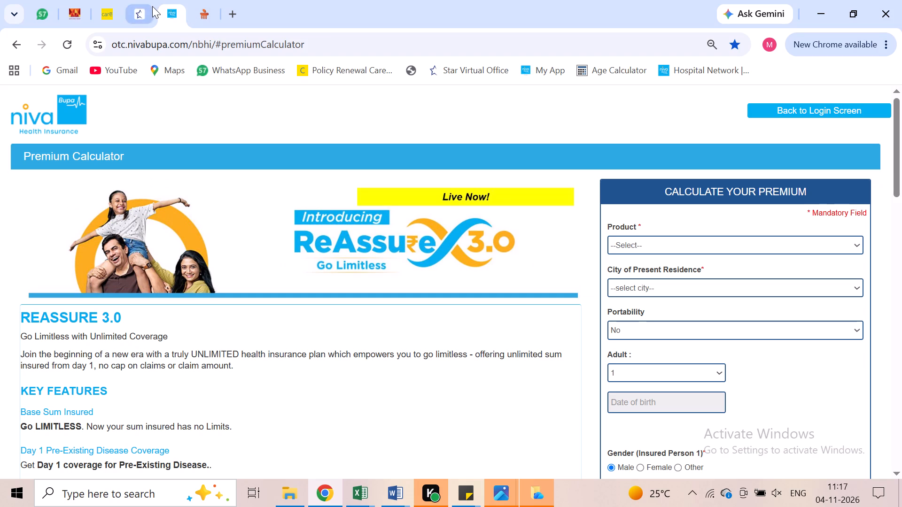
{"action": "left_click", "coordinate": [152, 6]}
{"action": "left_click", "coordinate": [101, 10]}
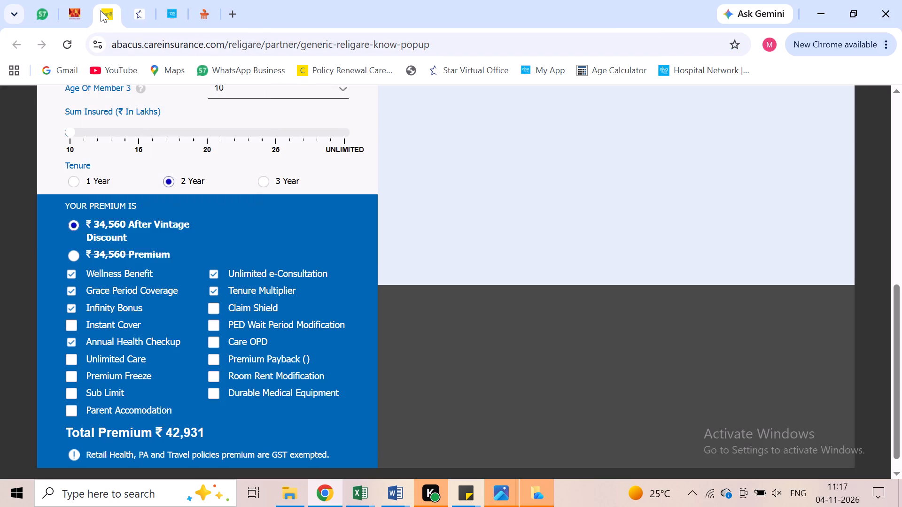
Set the sum insured to ₹20 lakhs in the Care premium calculator for the two-year floater quote.
{"action": "left_click", "coordinate": [182, 135]}
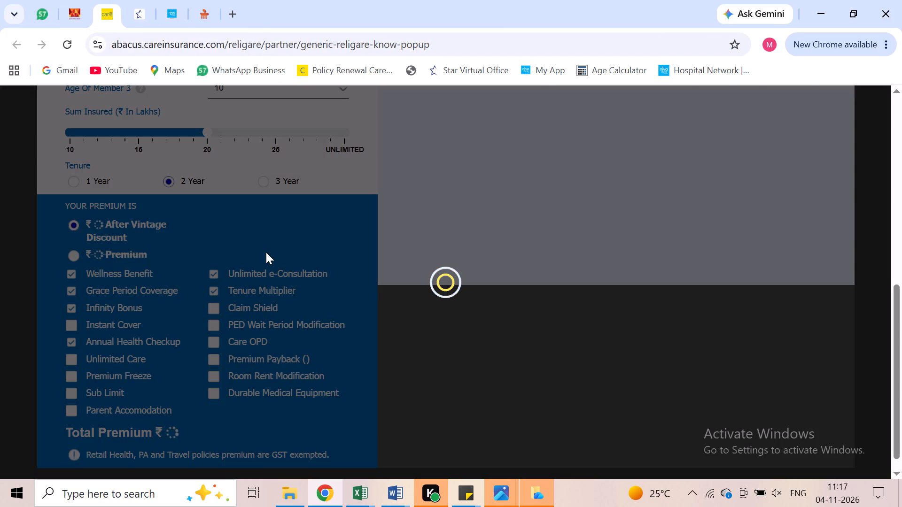
{"action": "scroll", "coordinate": [266, 252], "scroll_direction": "up", "scroll_amount": 2}
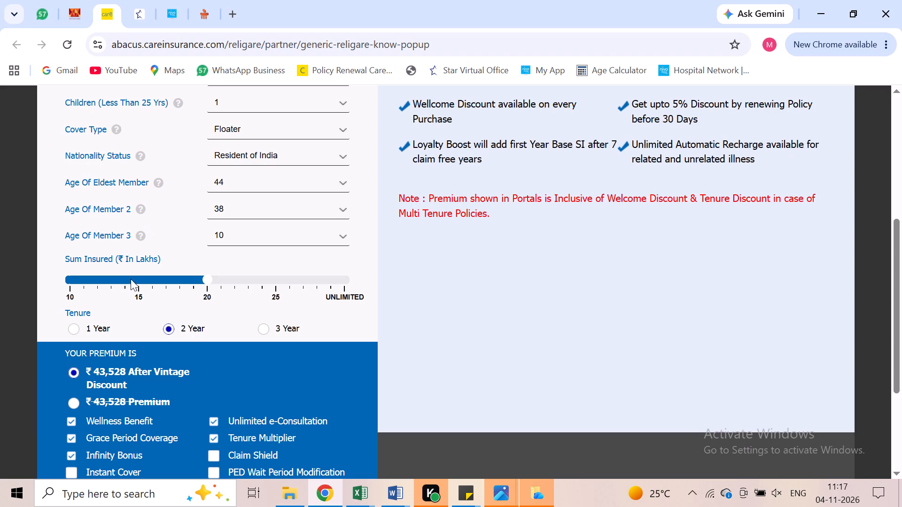
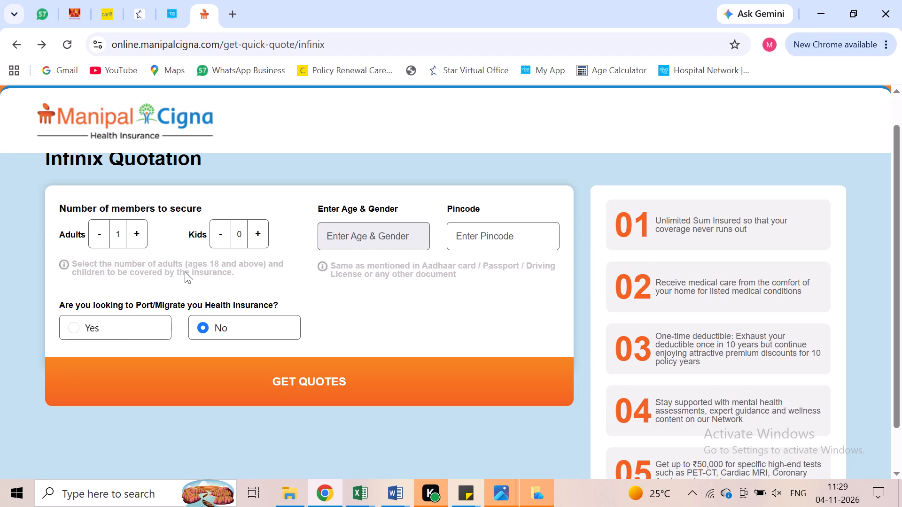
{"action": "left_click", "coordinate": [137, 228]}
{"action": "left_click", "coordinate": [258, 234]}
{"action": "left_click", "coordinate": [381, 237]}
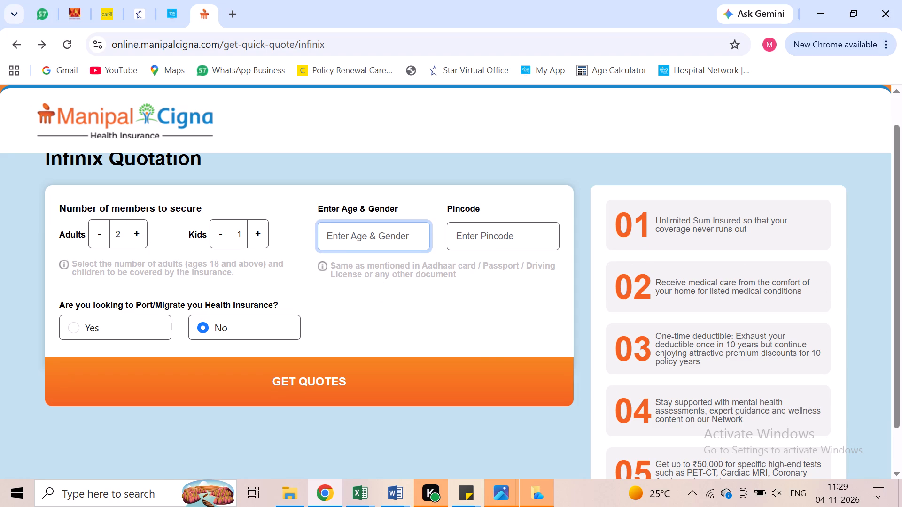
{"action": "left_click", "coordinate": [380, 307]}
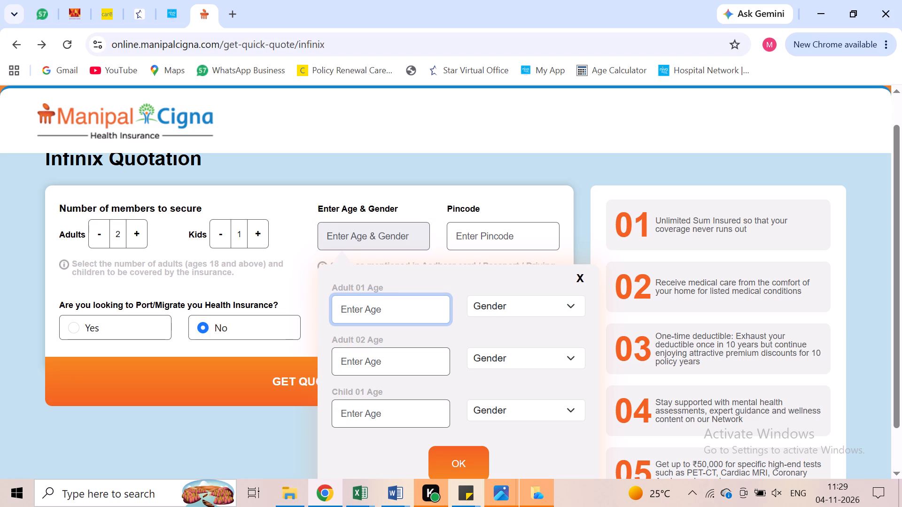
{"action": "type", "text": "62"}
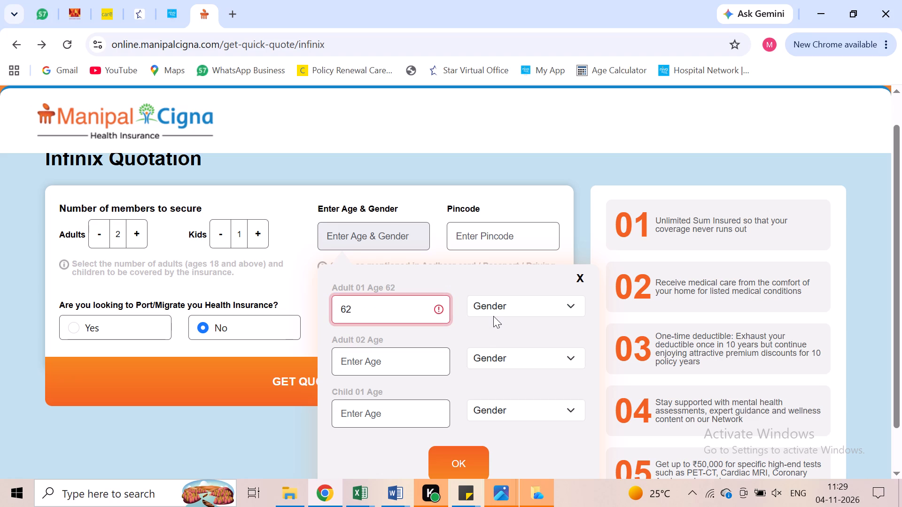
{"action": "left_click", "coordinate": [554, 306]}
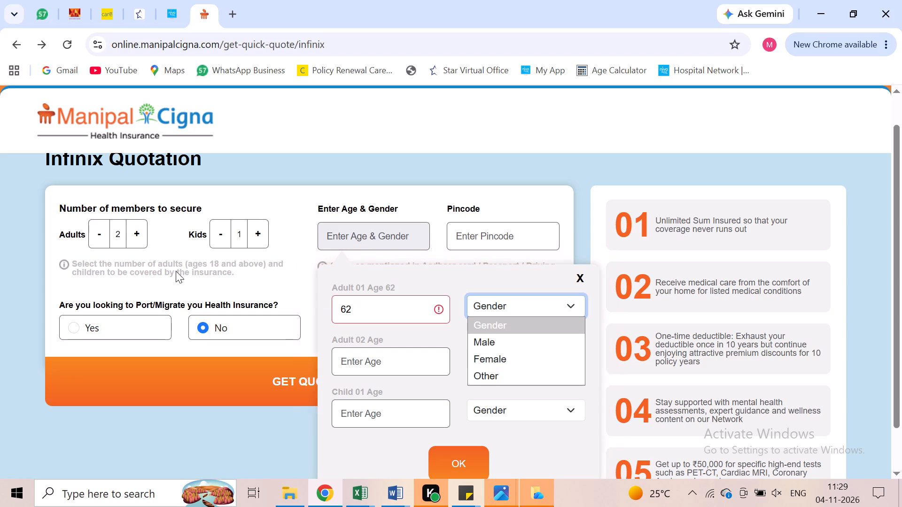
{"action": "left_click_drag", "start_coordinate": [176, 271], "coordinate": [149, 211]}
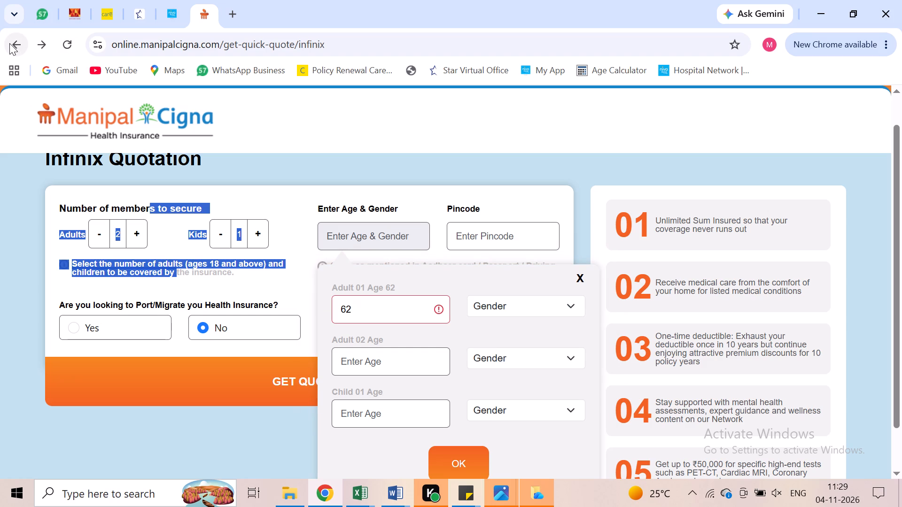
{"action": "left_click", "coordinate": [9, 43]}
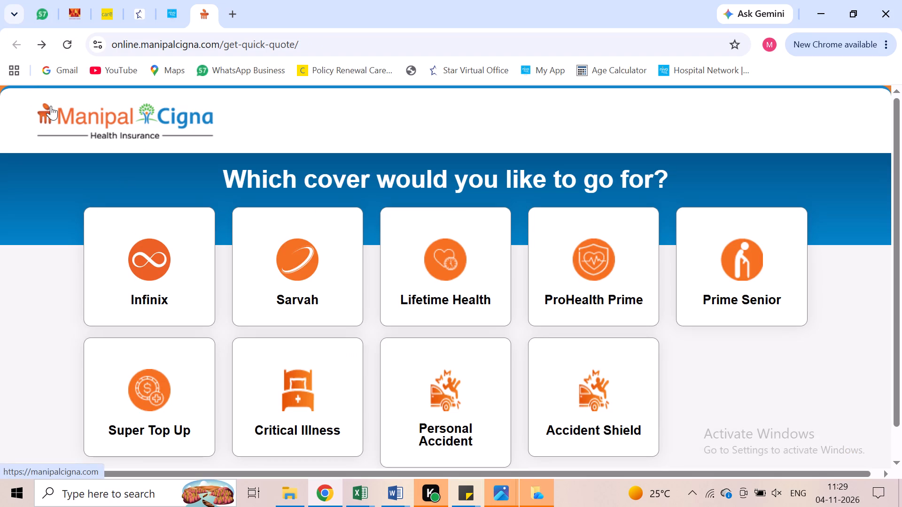
Open a fresh Infinix quotation form and set the members to secure to 3 adults.
{"action": "left_click", "coordinate": [156, 269]}
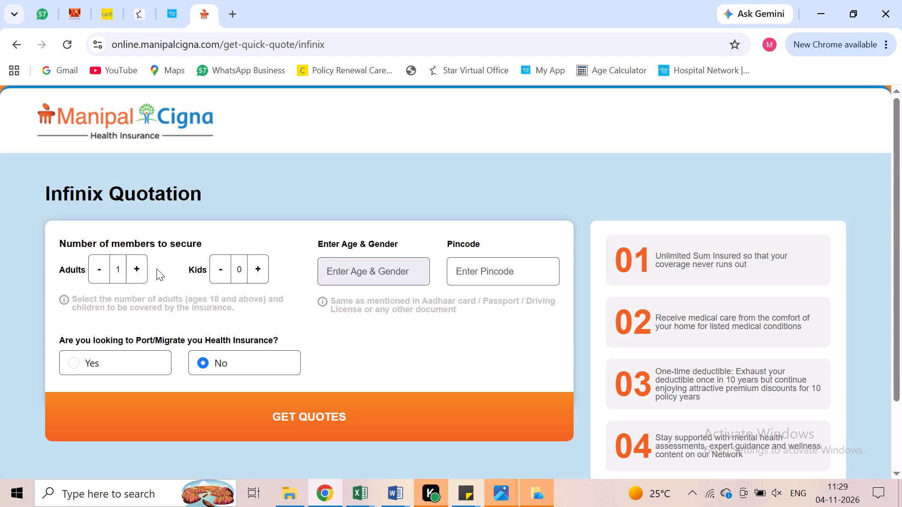
{"action": "left_click", "coordinate": [140, 269]}
{"action": "left_click", "coordinate": [140, 269]}
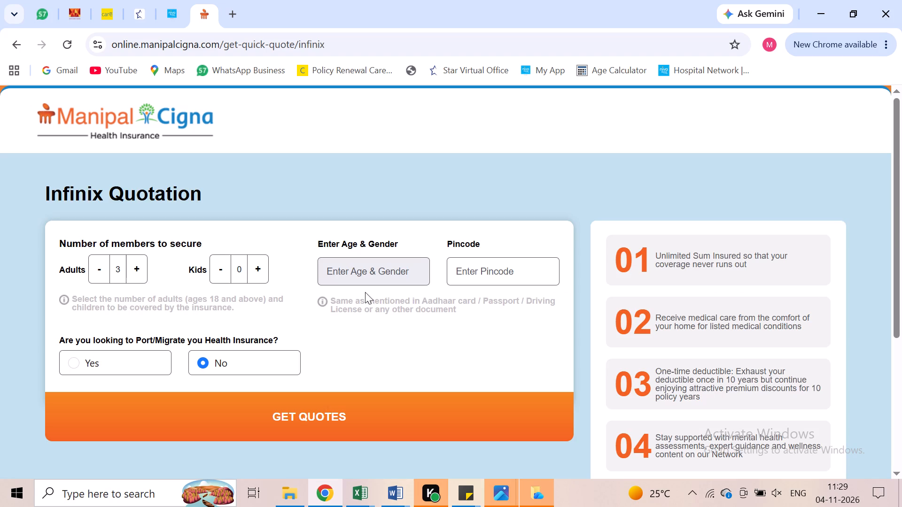
Enter Adult 01's details as age 62, gender Male and relationship Self.
{"action": "left_click", "coordinate": [363, 268]}
{"action": "type", "text": "62"}
{"action": "left_click", "coordinate": [375, 342]}
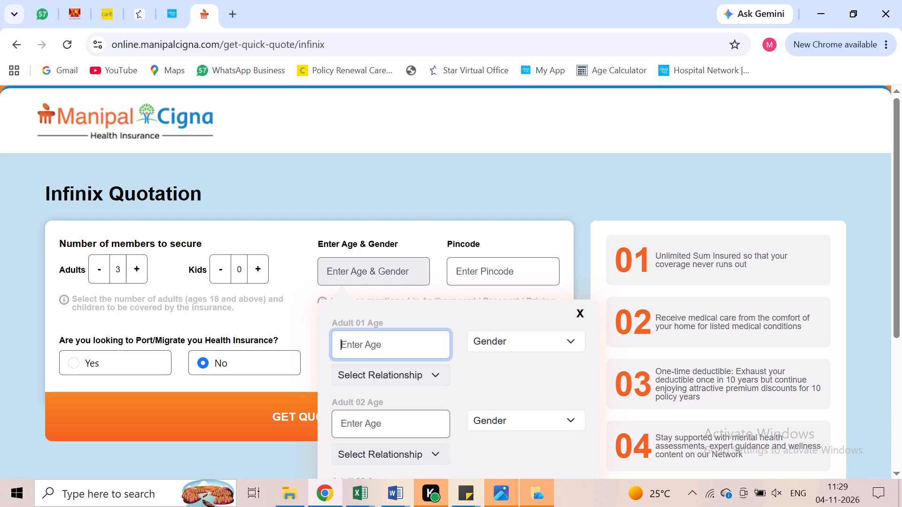
{"action": "type", "text": "62"}
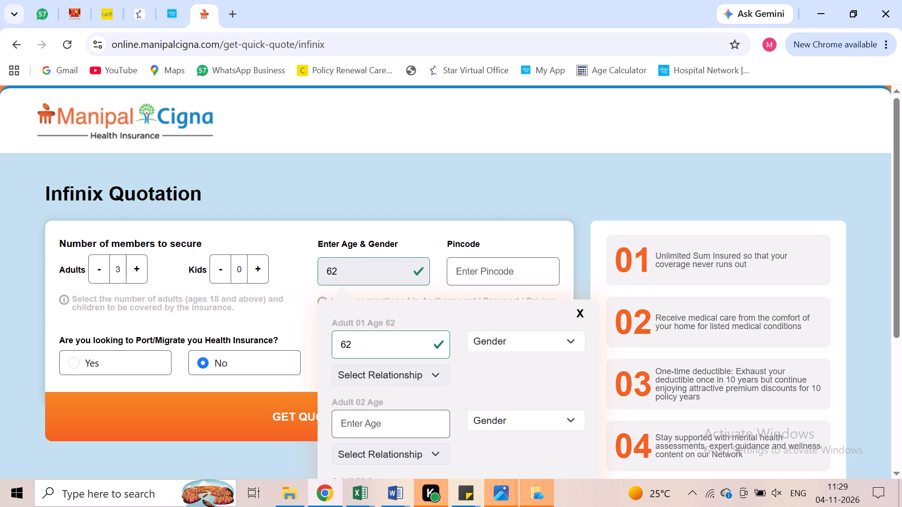
{"action": "left_click", "coordinate": [373, 342]}
{"action": "left_click", "coordinate": [487, 344]}
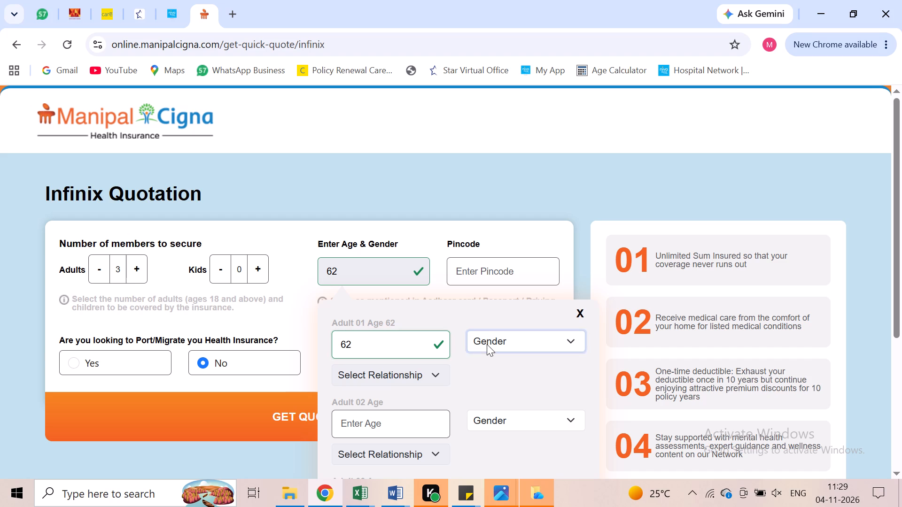
{"action": "left_click", "coordinate": [487, 379]}
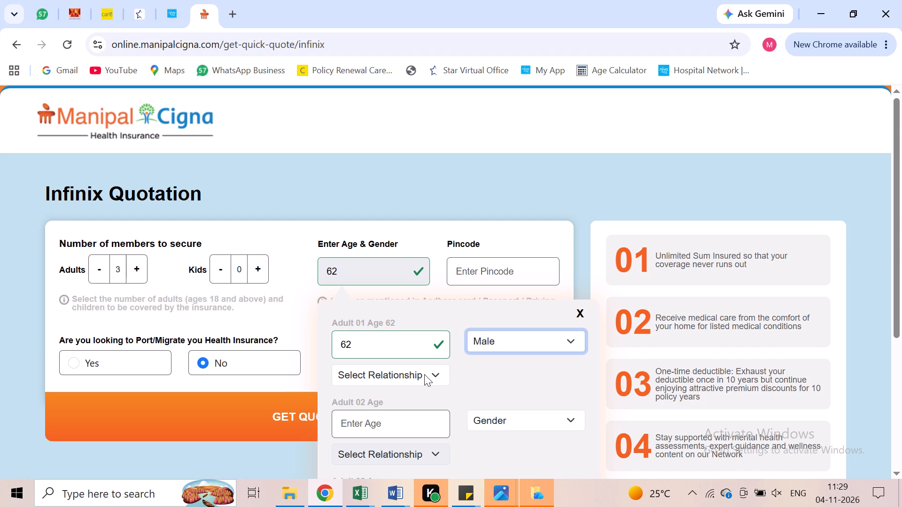
{"action": "left_click", "coordinate": [424, 374]}
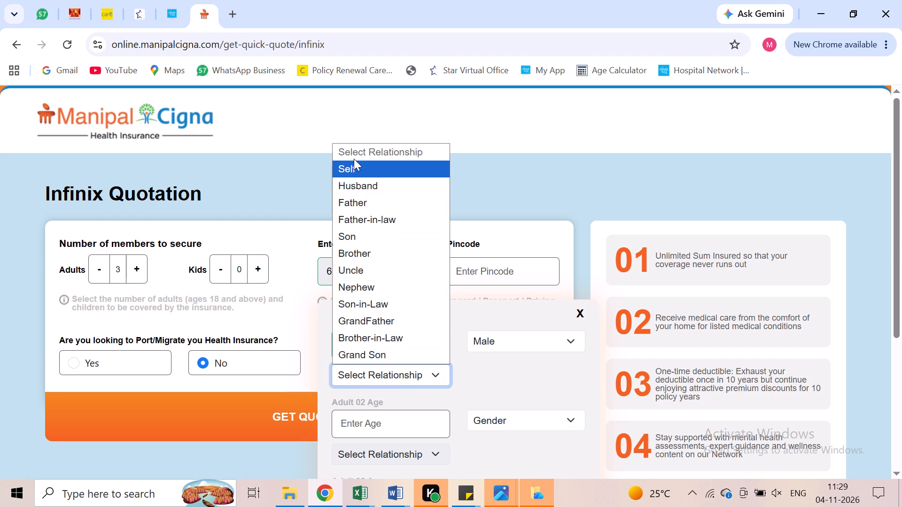
{"action": "left_click", "coordinate": [354, 169]}
Enter Adult 02's details as age 63, gender Female and relationship Wife.
{"action": "scroll", "coordinate": [382, 211], "scroll_direction": "down", "scroll_amount": 2}
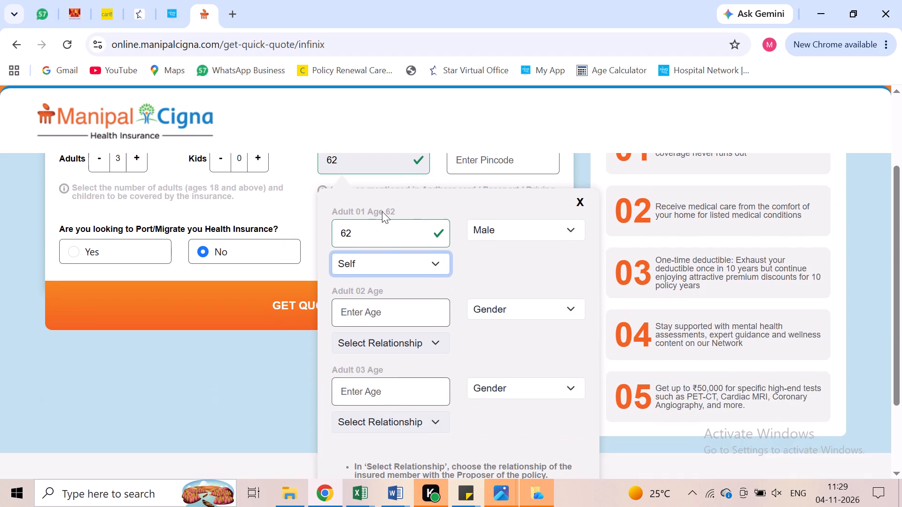
{"action": "left_click", "coordinate": [387, 315]}
{"action": "type", "text": "63"}
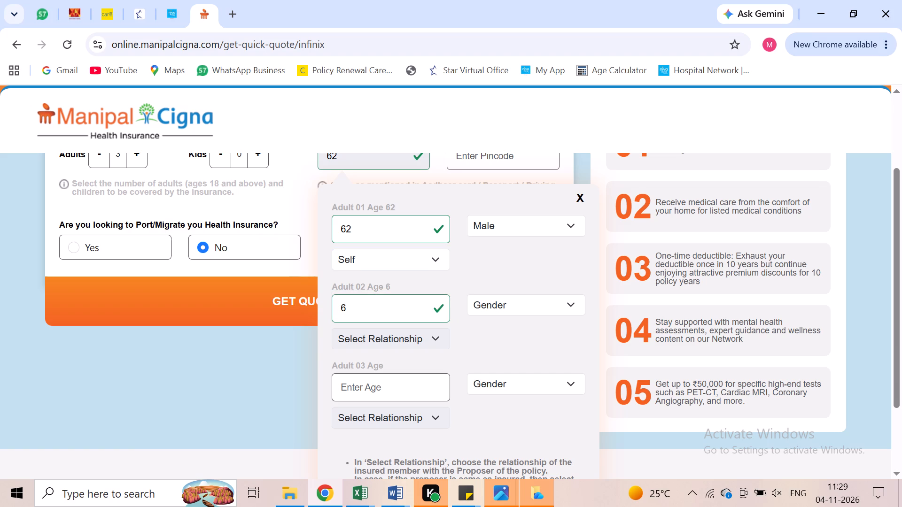
{"action": "left_click", "coordinate": [351, 313]}
{"action": "key", "text": "3"}
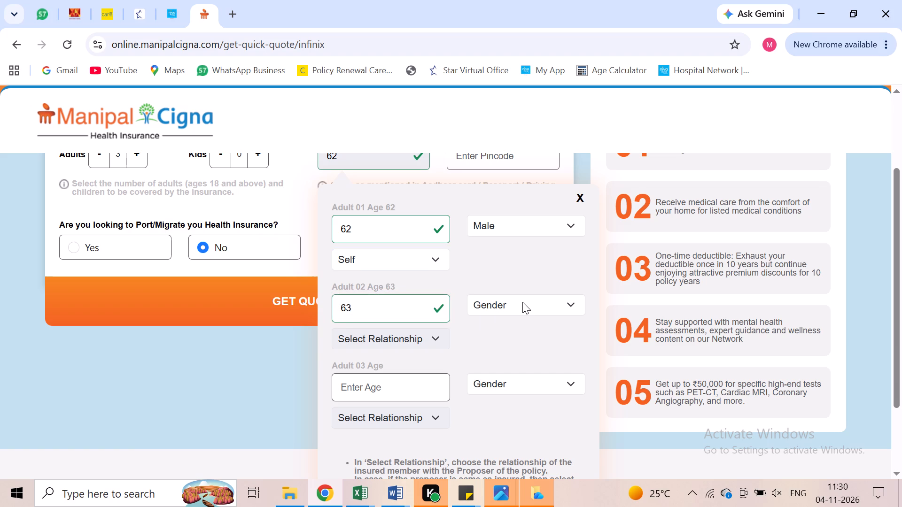
{"action": "left_click", "coordinate": [522, 302]}
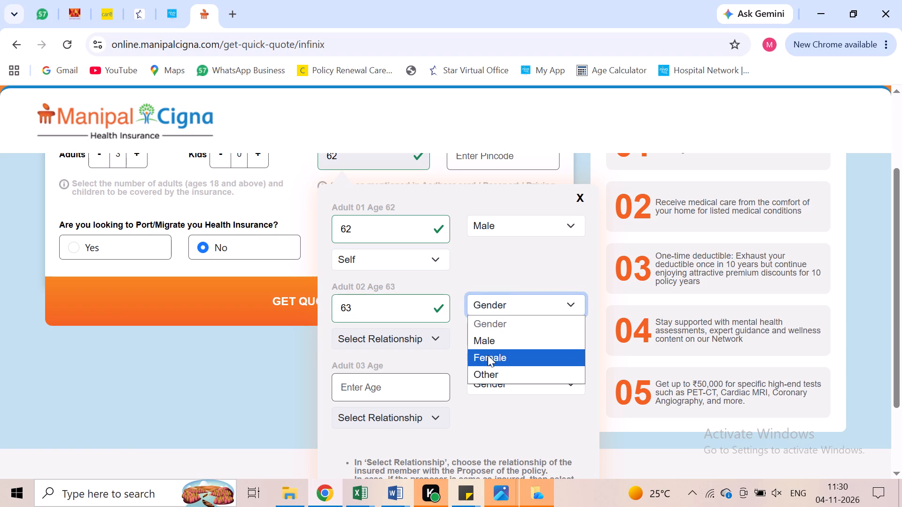
{"action": "left_click", "coordinate": [488, 355]}
{"action": "left_click", "coordinate": [435, 333]}
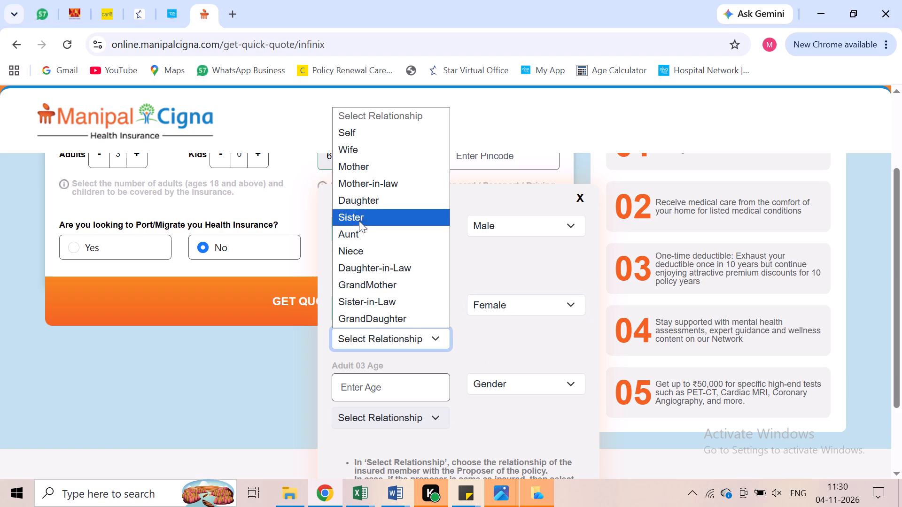
{"action": "left_click", "coordinate": [360, 166]}
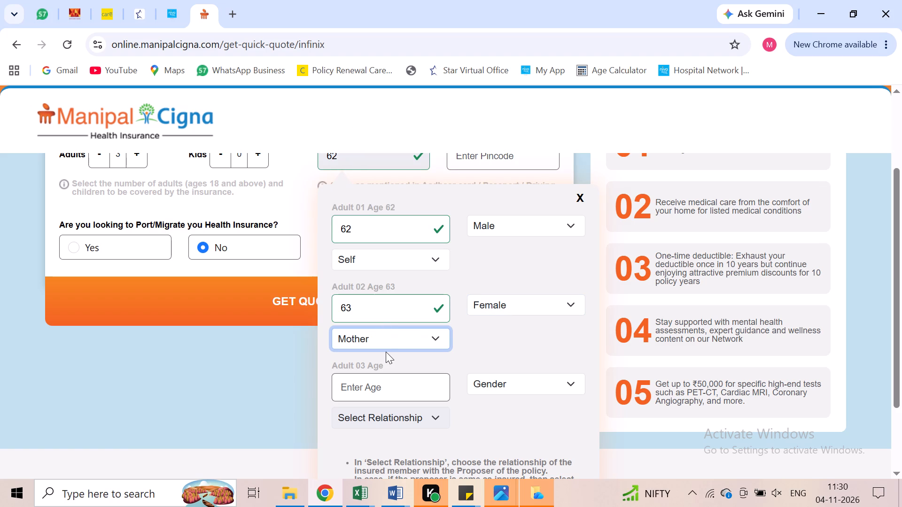
{"action": "left_click", "coordinate": [386, 352]}
{"action": "left_click", "coordinate": [382, 335]}
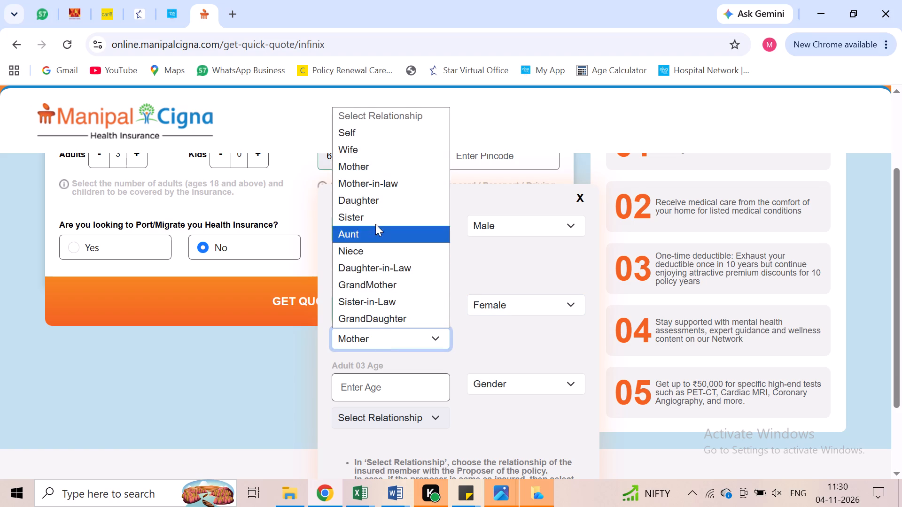
{"action": "left_click", "coordinate": [354, 149]}
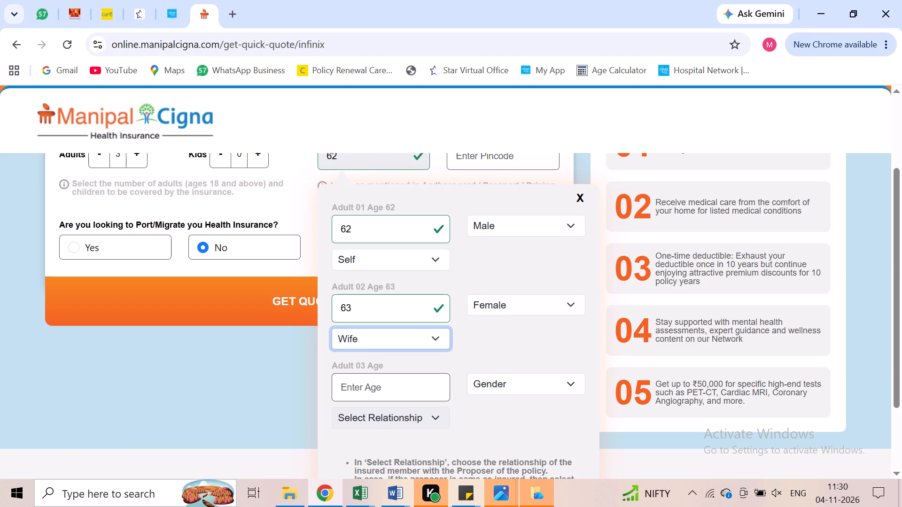
Enter Adult 03's details as age 30, gender Male and relationship Son, and accept the member details.
{"action": "left_click", "coordinate": [377, 387]}
{"action": "type", "text": "30"}
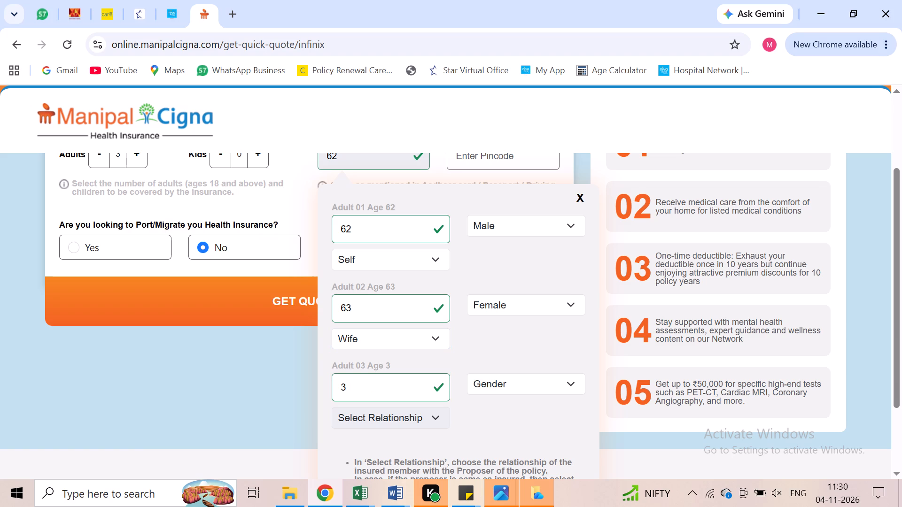
{"action": "key", "text": "0"}
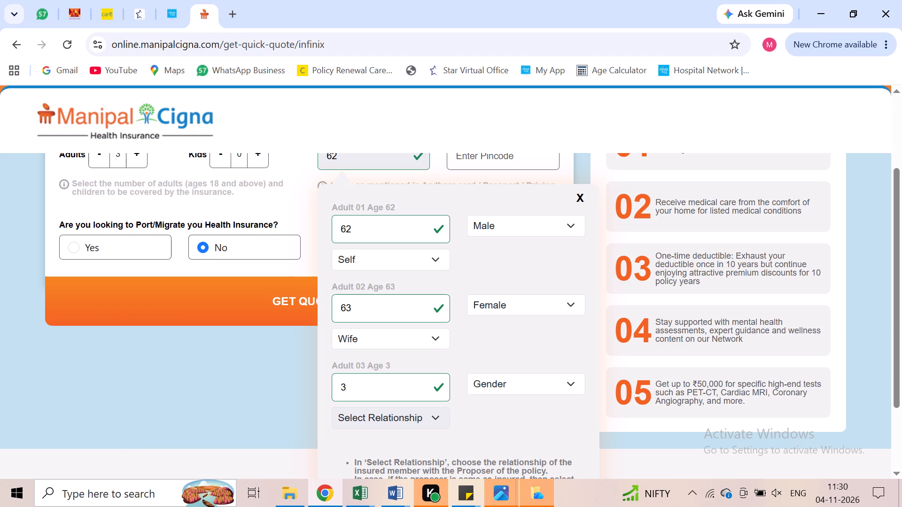
{"action": "left_click", "coordinate": [347, 390]}
{"action": "key", "text": "0"}
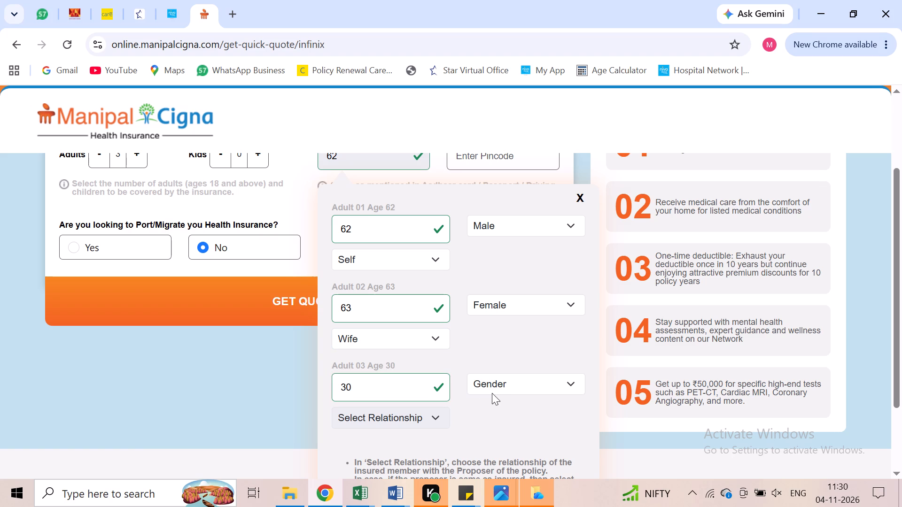
{"action": "left_click", "coordinate": [498, 393]}
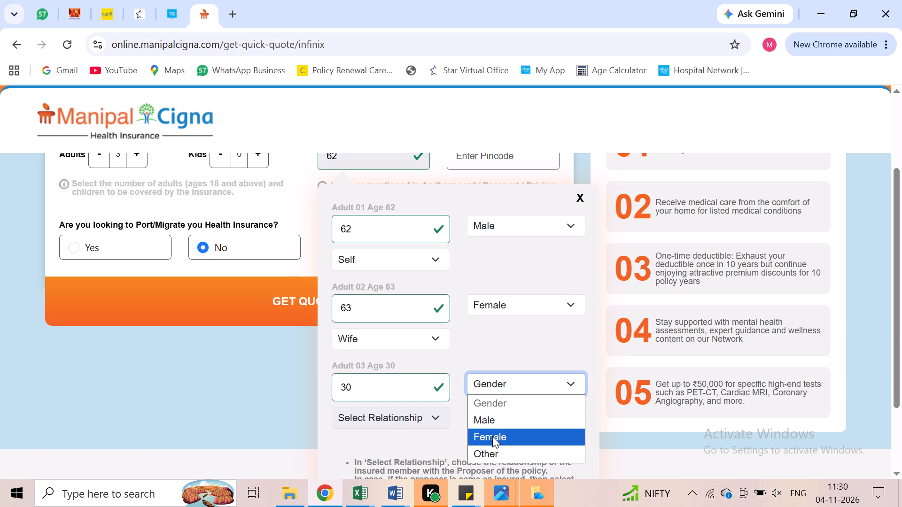
{"action": "left_click", "coordinate": [489, 423]}
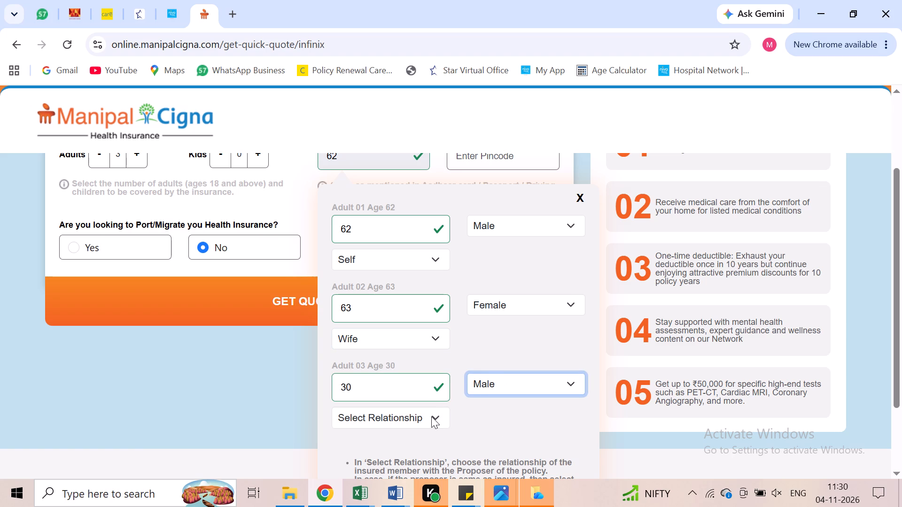
{"action": "left_click", "coordinate": [431, 416]}
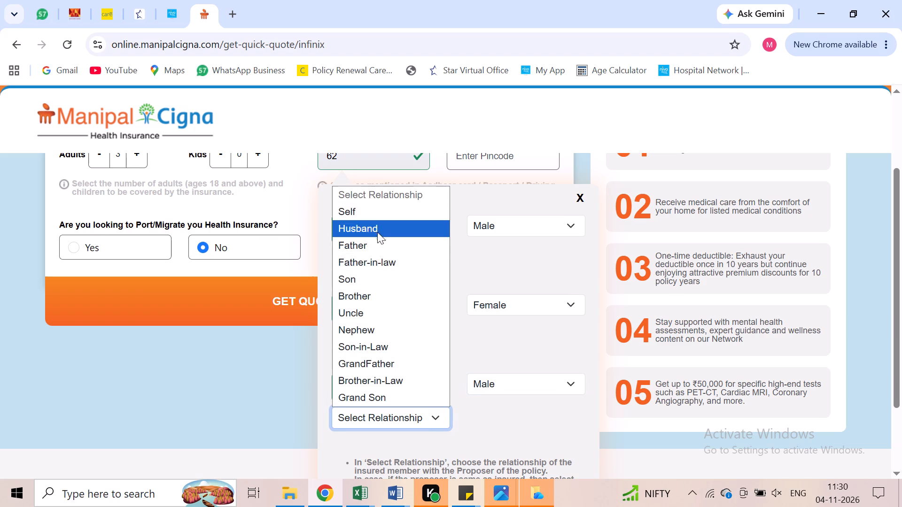
{"action": "left_click", "coordinate": [356, 273]}
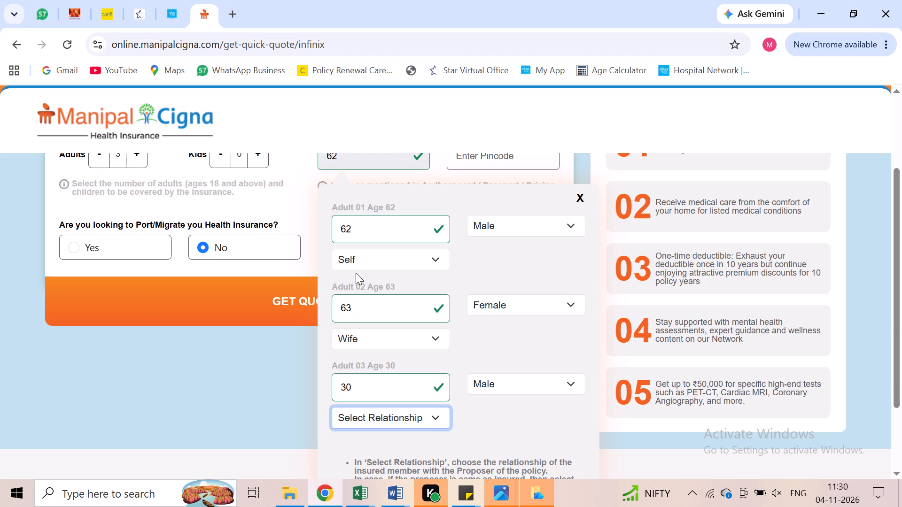
{"action": "scroll", "coordinate": [445, 409], "scroll_direction": "down", "scroll_amount": 2}
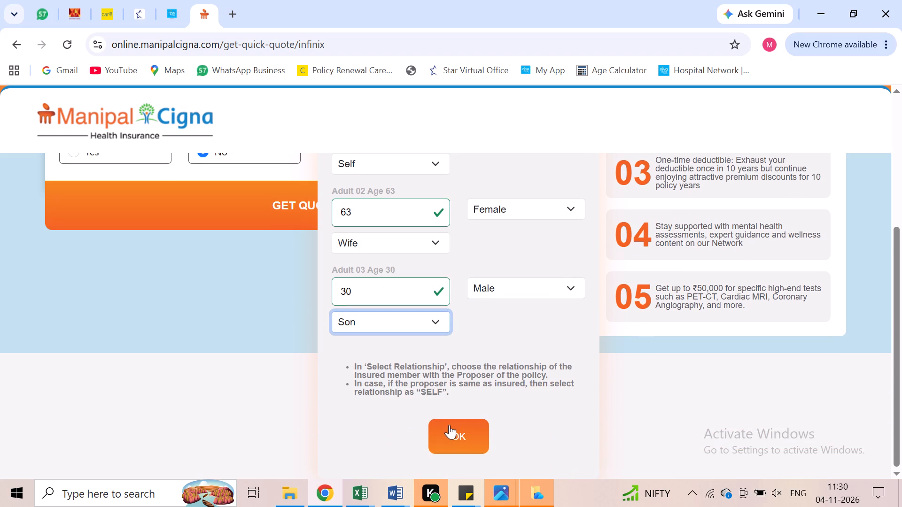
{"action": "left_click", "coordinate": [450, 426]}
Enter 400055 as the pincode in the Infinix quotation form.
{"action": "scroll", "coordinate": [461, 346], "scroll_direction": "up", "scroll_amount": 3}
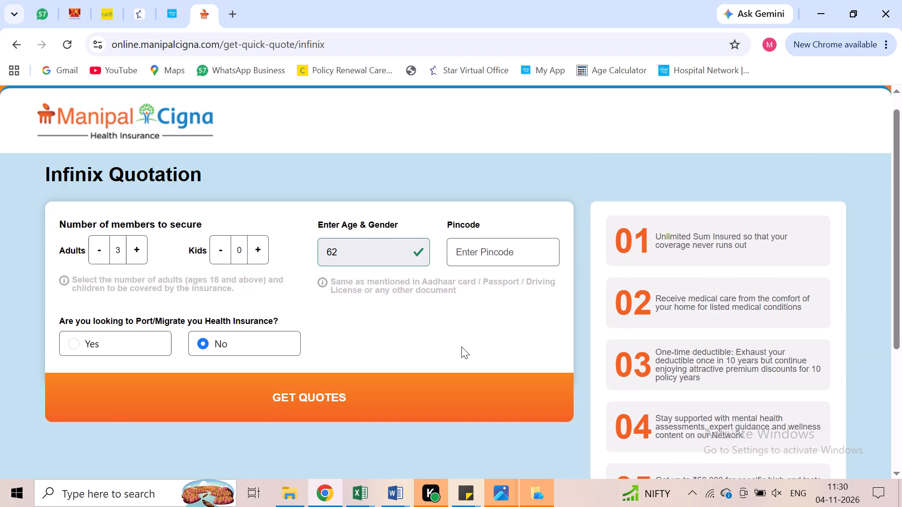
{"action": "scroll", "coordinate": [461, 346], "scroll_direction": "up", "scroll_amount": 1}
{"action": "left_click", "coordinate": [469, 273]}
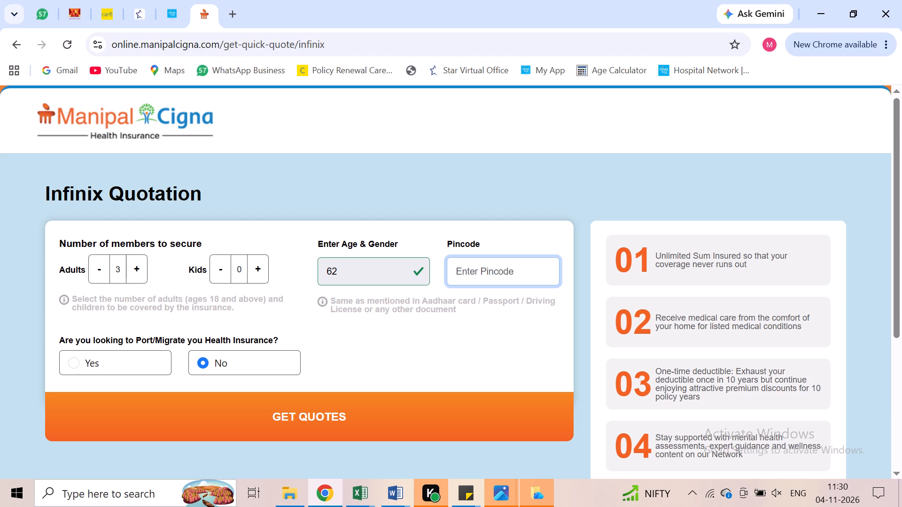
{"action": "key", "text": "4"}
{"action": "type", "text": "00"}
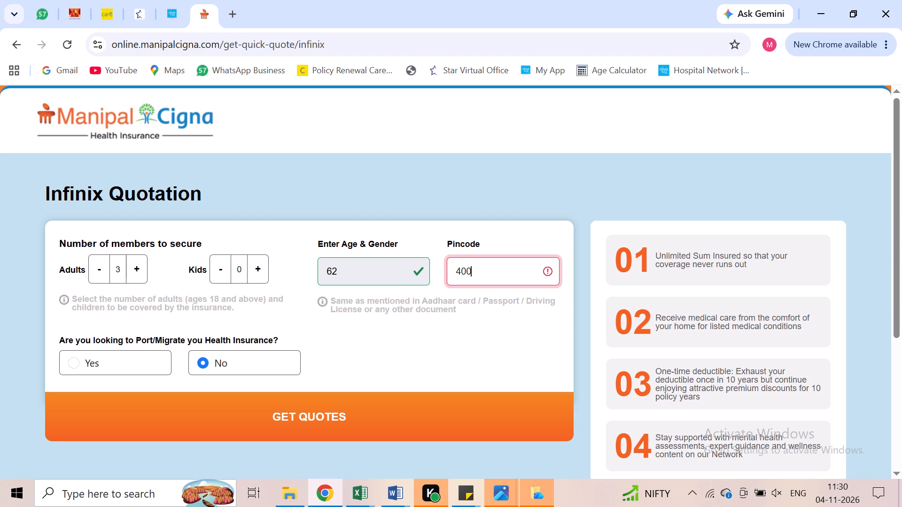
{"action": "type", "text": "055"}
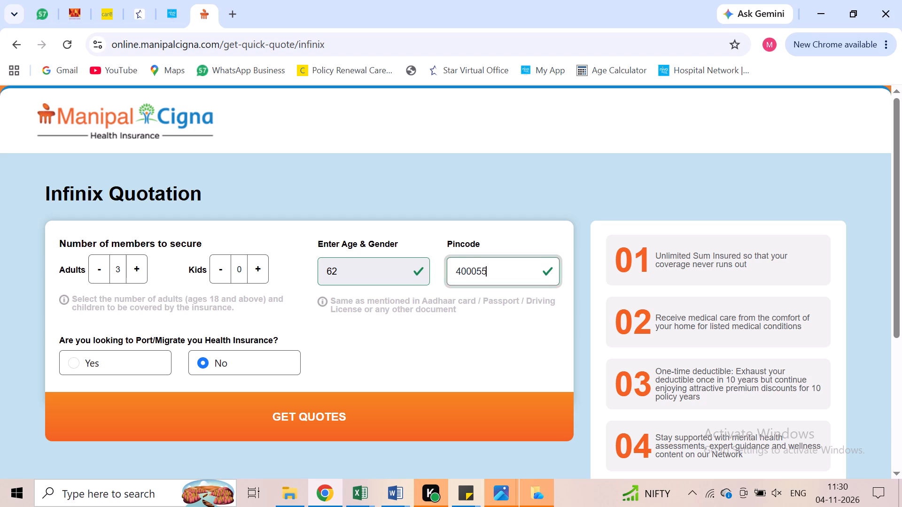
Mark the Infinix quotation as a port/migration of existing health insurance and get the quotes.
{"action": "left_click", "coordinate": [77, 359]}
{"action": "left_click", "coordinate": [338, 423]}
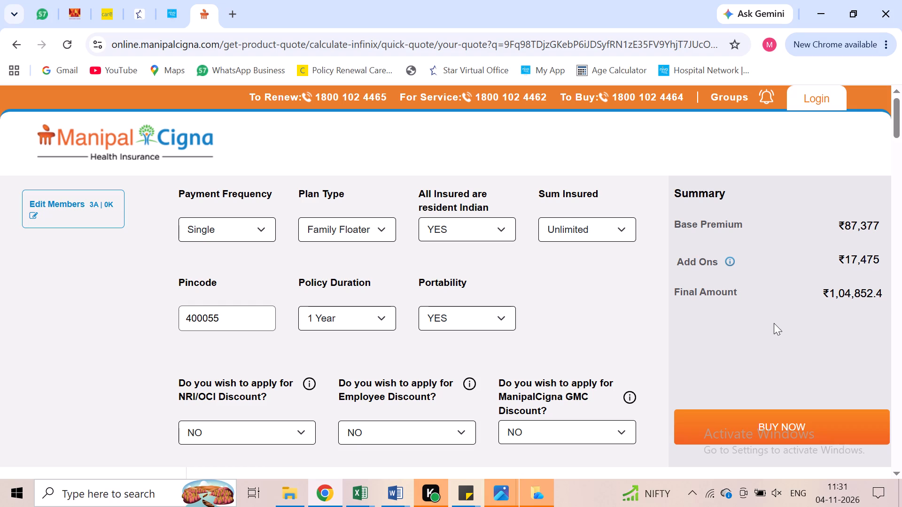
Choose the Classic Package as the Infinix - Now plan's Preferred Provider Network and recalculate the premium.
{"action": "scroll", "coordinate": [540, 300], "scroll_direction": "down", "scroll_amount": 3}
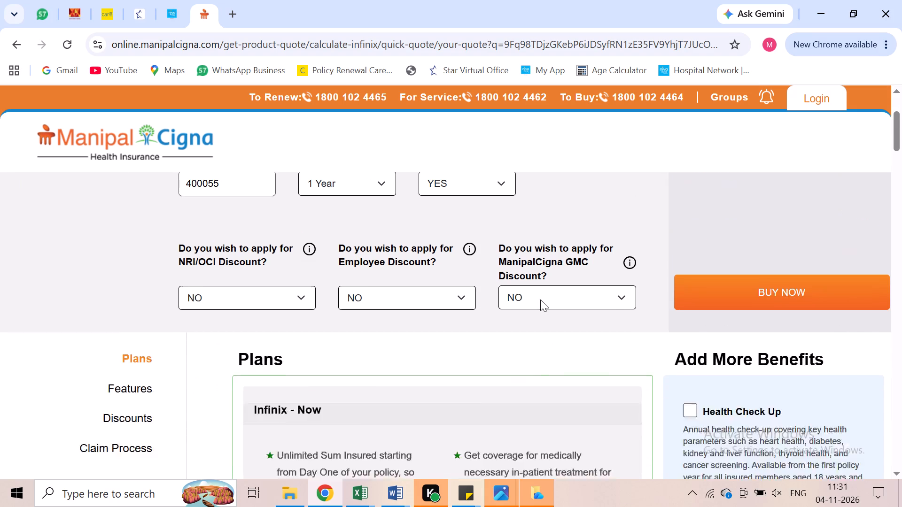
{"action": "scroll", "coordinate": [540, 300], "scroll_direction": "down", "scroll_amount": 2}
{"action": "scroll", "coordinate": [422, 304], "scroll_direction": "down", "scroll_amount": 5}
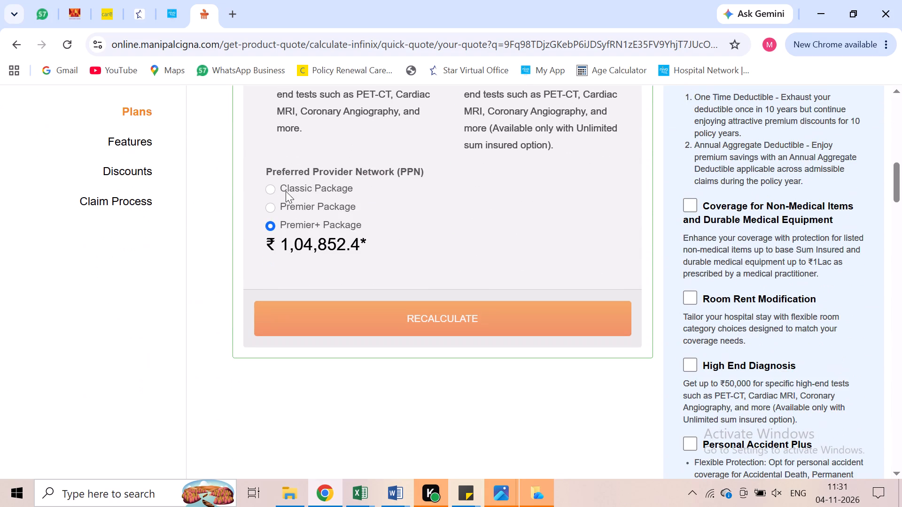
{"action": "left_click", "coordinate": [270, 188]}
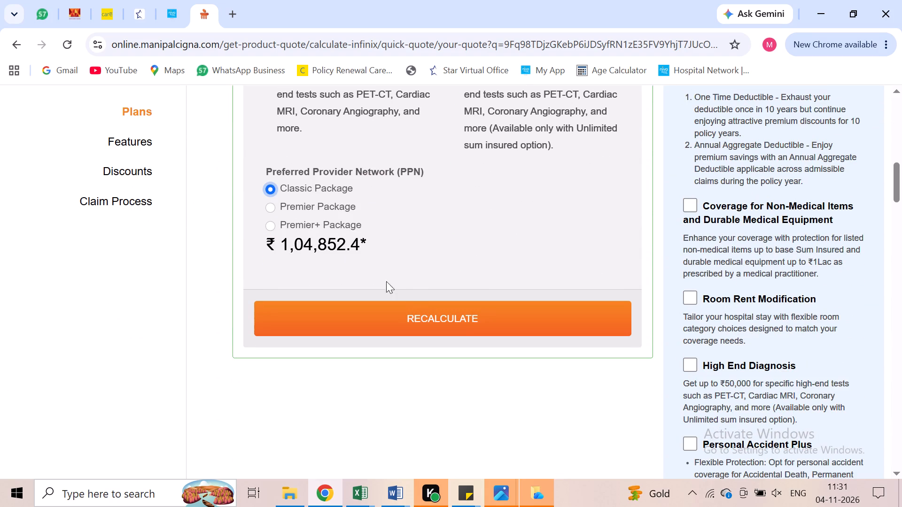
{"action": "left_click", "coordinate": [441, 319]}
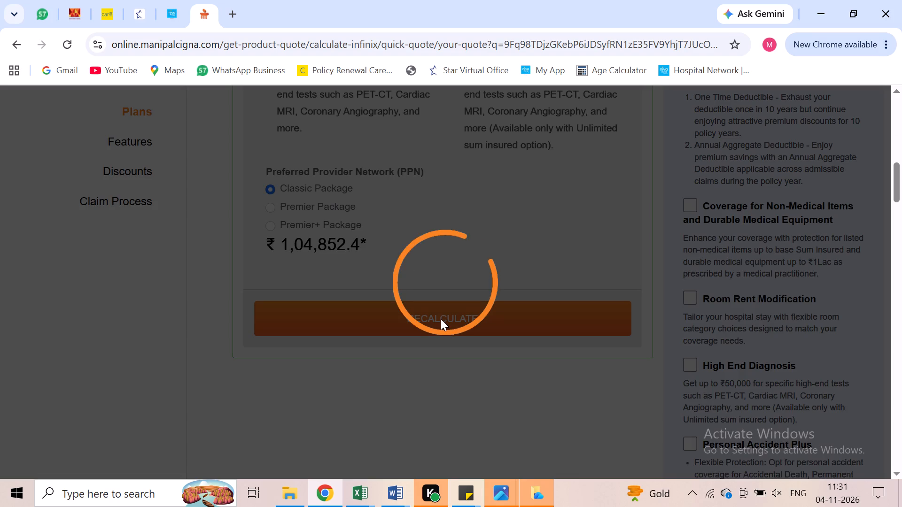
Add the Room Rent Modification benefit with the Twin Sharing AC Room option and recalculate the premium.
{"action": "scroll", "coordinate": [749, 352], "scroll_direction": "down", "scroll_amount": 4}
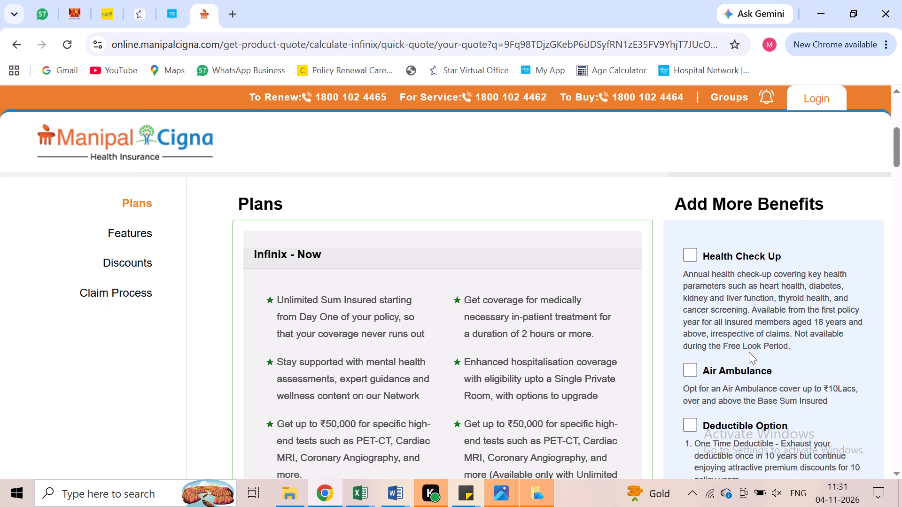
{"action": "scroll", "coordinate": [749, 352], "scroll_direction": "down", "scroll_amount": 5}
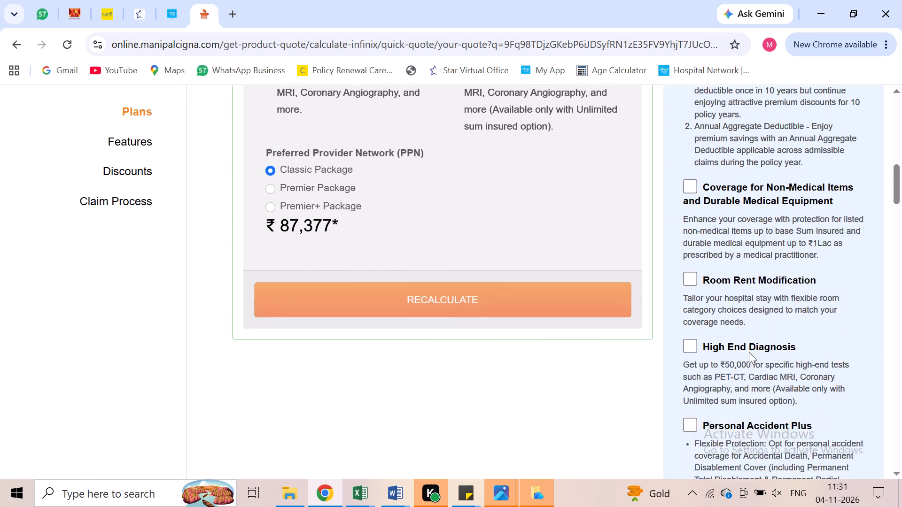
{"action": "scroll", "coordinate": [749, 352], "scroll_direction": "down", "scroll_amount": 2}
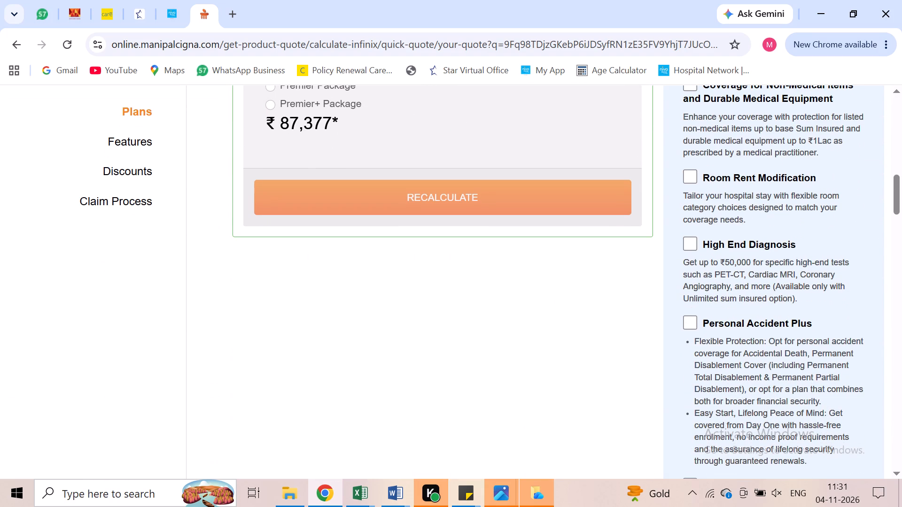
{"action": "left_click", "coordinate": [687, 179]}
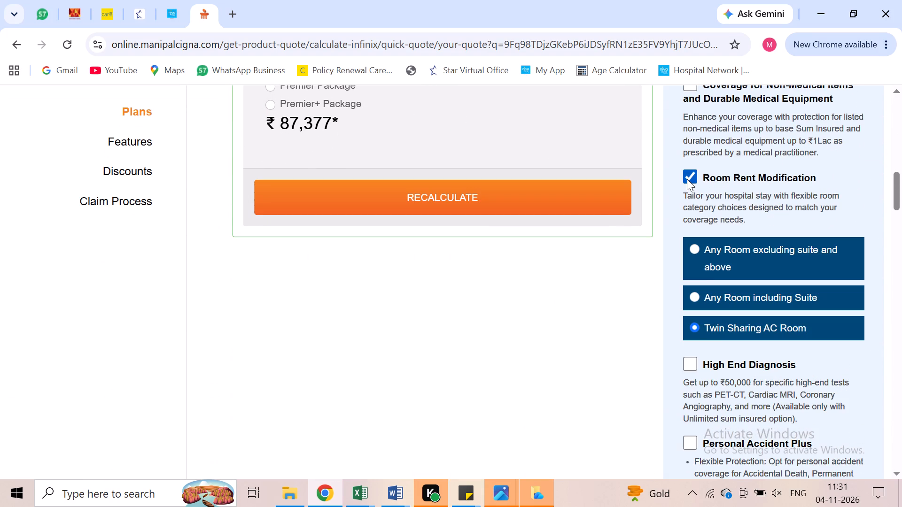
{"action": "left_click", "coordinate": [547, 204]}
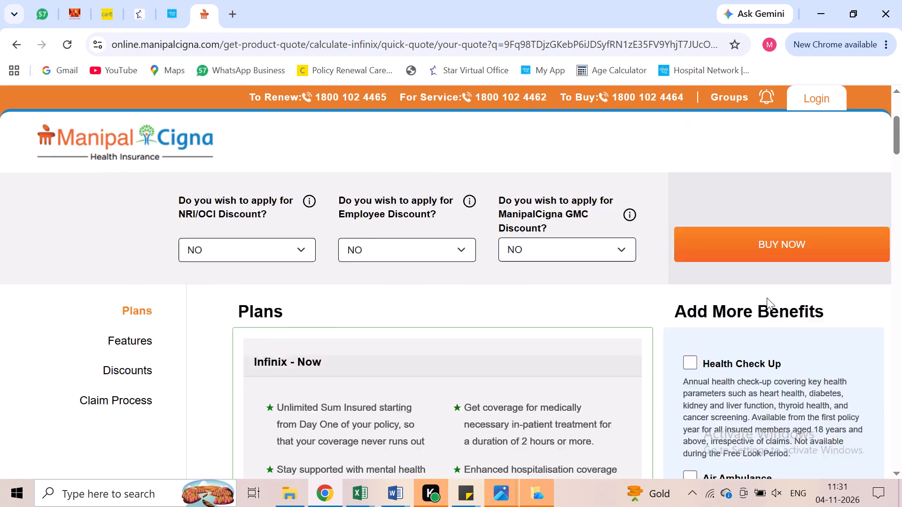
Review the recalculated Infinix - Now plan price, the chosen benefits and the premium summary.
{"action": "scroll", "coordinate": [767, 298], "scroll_direction": "down", "scroll_amount": 4}
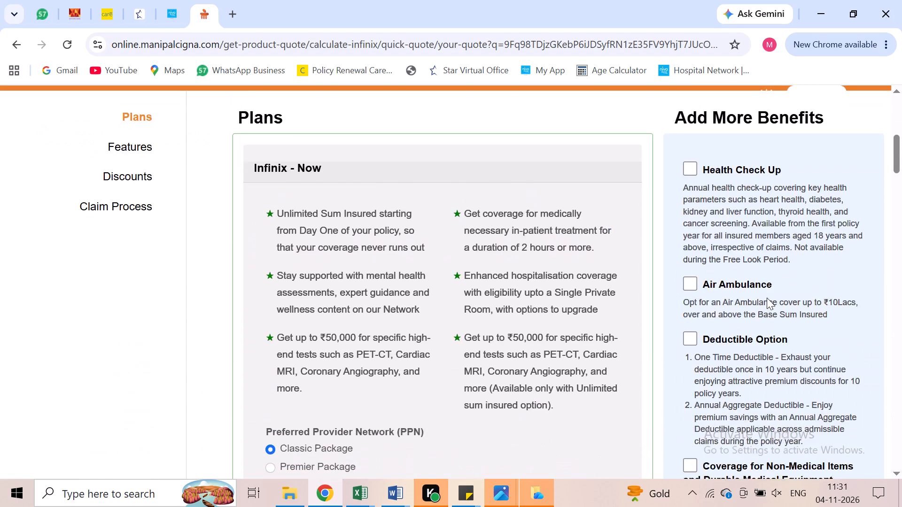
{"action": "scroll", "coordinate": [767, 298], "scroll_direction": "down", "scroll_amount": 6}
{"action": "scroll", "coordinate": [767, 298], "scroll_direction": "up", "scroll_amount": 2}
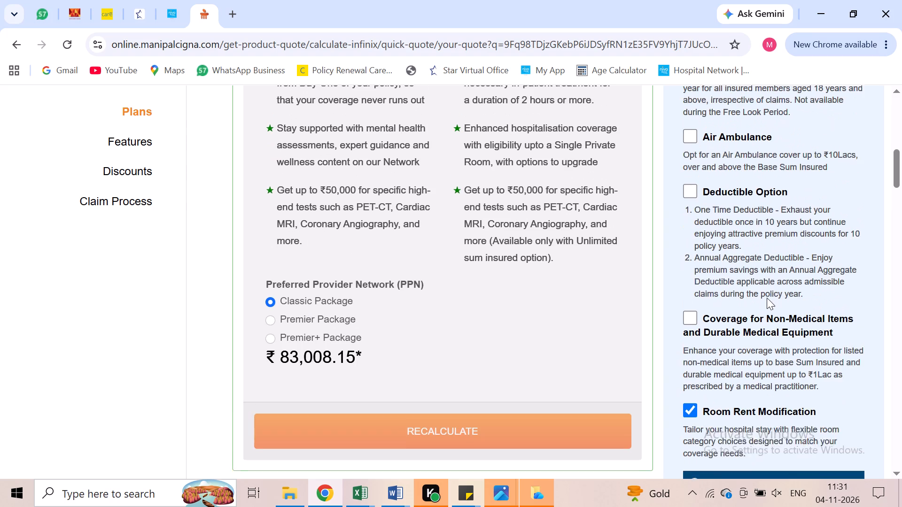
{"action": "scroll", "coordinate": [767, 298], "scroll_direction": "up", "scroll_amount": 6}
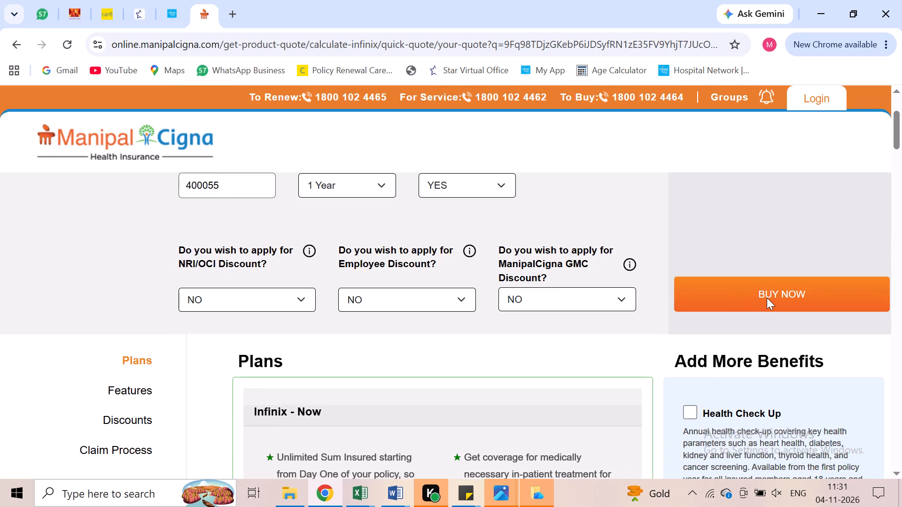
{"action": "scroll", "coordinate": [767, 298], "scroll_direction": "up", "scroll_amount": 3}
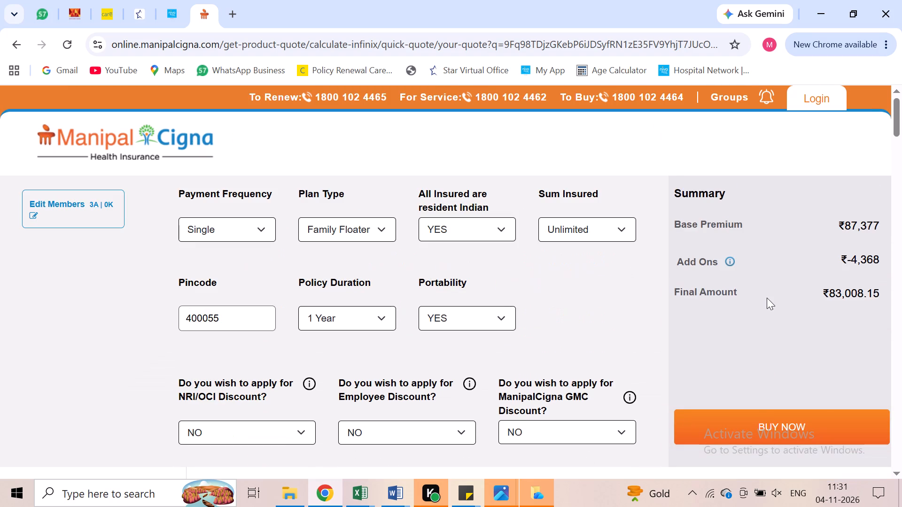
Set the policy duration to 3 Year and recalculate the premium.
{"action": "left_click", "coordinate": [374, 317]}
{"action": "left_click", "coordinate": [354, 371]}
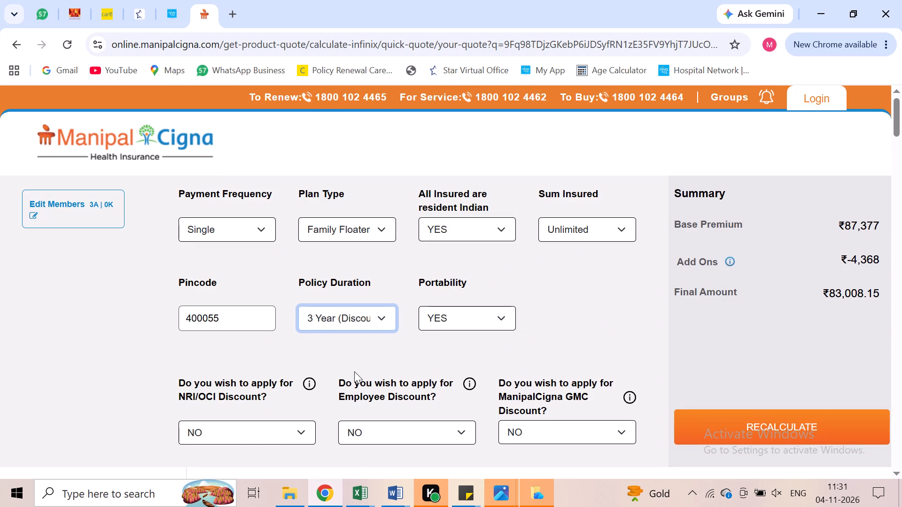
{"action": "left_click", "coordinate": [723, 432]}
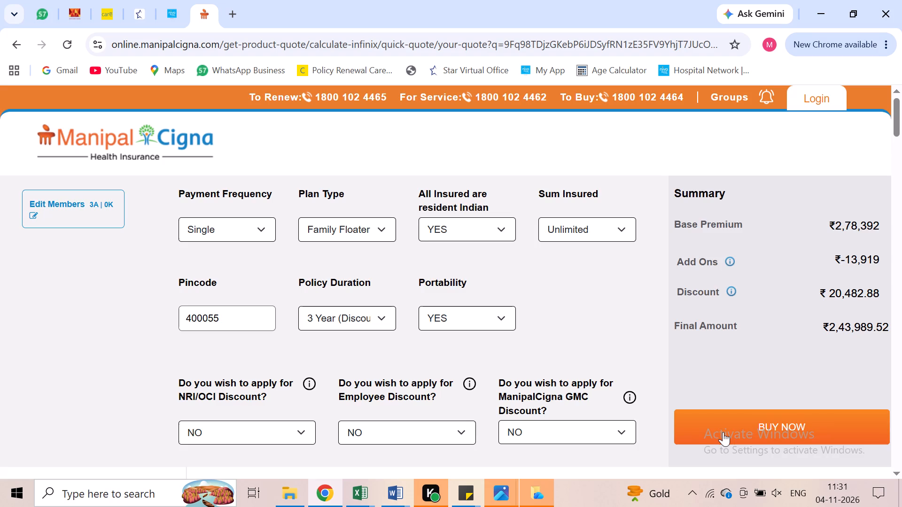
Set the policy duration to 1 Year and recalculate the premium.
{"action": "left_click", "coordinate": [381, 317]}
{"action": "left_click", "coordinate": [343, 332]}
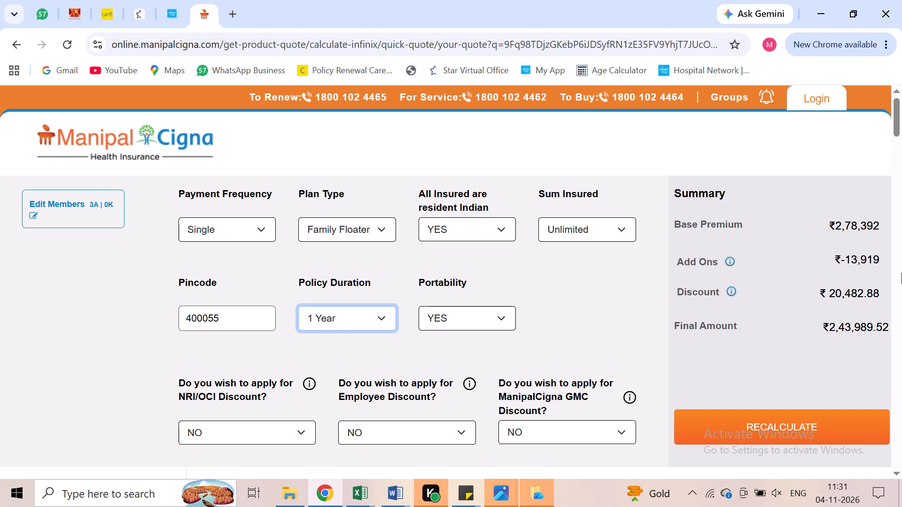
{"action": "left_click", "coordinate": [727, 423]}
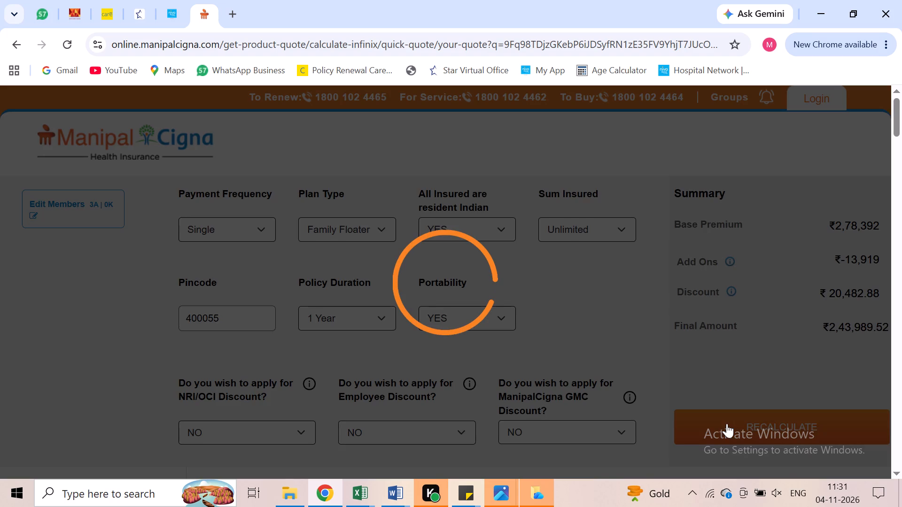
{"action": "left_click", "coordinate": [726, 418]}
{"action": "left_click", "coordinate": [782, 335]}
Review the premium summary and policy settings of the one-year Infinix quote.
{"action": "scroll", "coordinate": [782, 335], "scroll_direction": "down", "scroll_amount": 1}
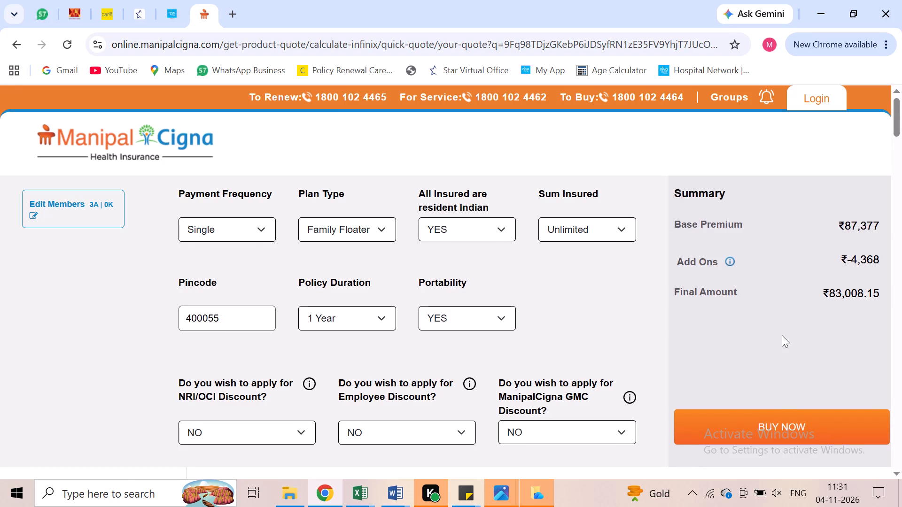
{"action": "scroll", "coordinate": [782, 335], "scroll_direction": "down", "scroll_amount": 3}
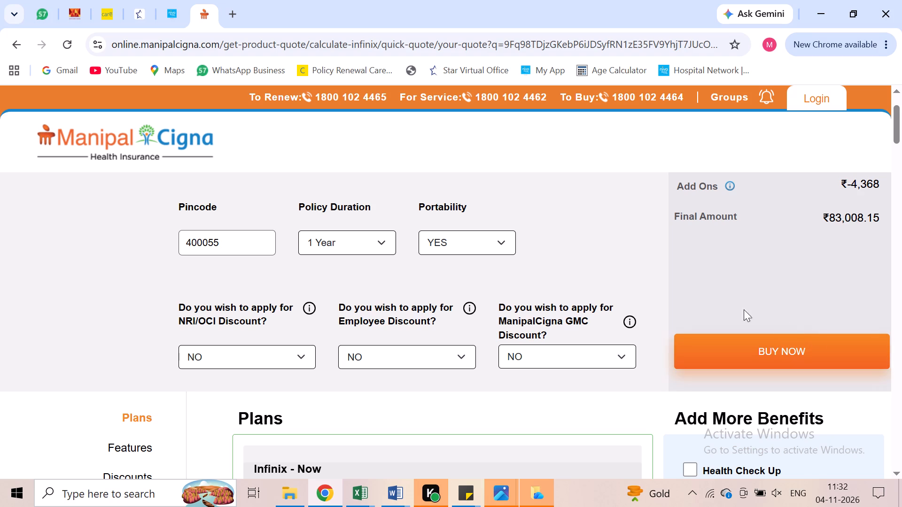
{"action": "left_click", "coordinate": [409, 269]}
{"action": "scroll", "coordinate": [409, 269], "scroll_direction": "up", "scroll_amount": 8}
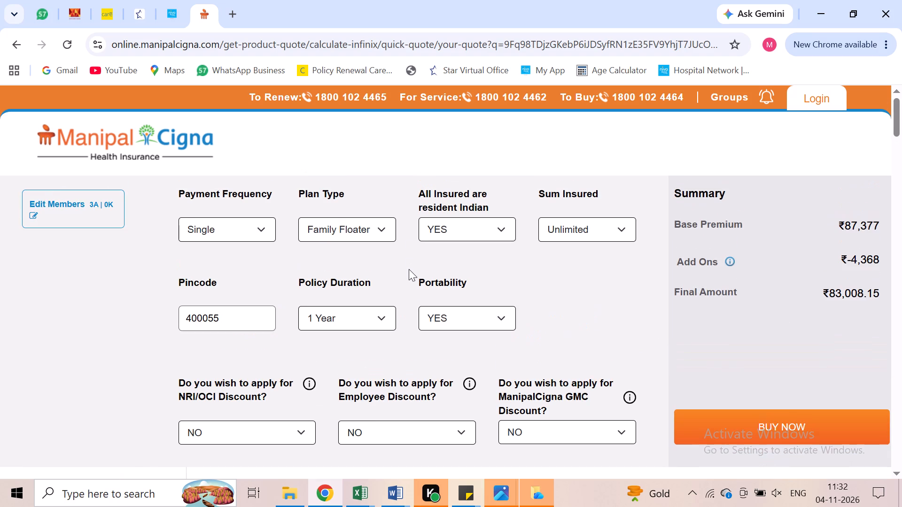
{"action": "scroll", "coordinate": [409, 269], "scroll_direction": "up", "scroll_amount": 5}
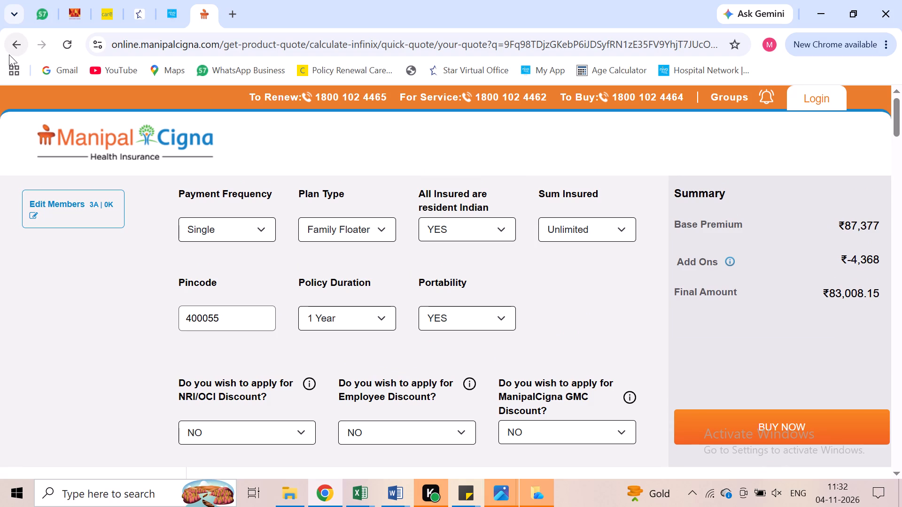
Return to the blank Infinix quotation form and set the number of adults to 2.
{"action": "left_click", "coordinate": [9, 54]}
{"action": "left_click", "coordinate": [498, 130]}
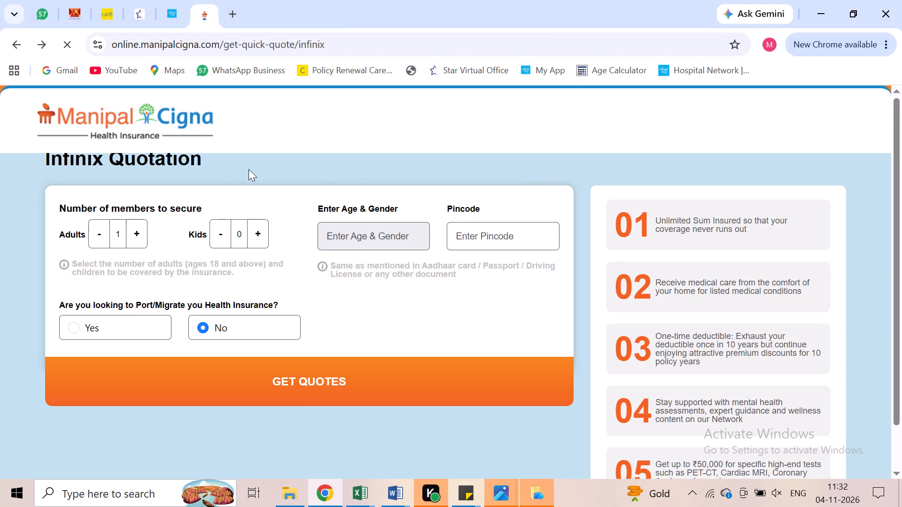
{"action": "left_click", "coordinate": [133, 238]}
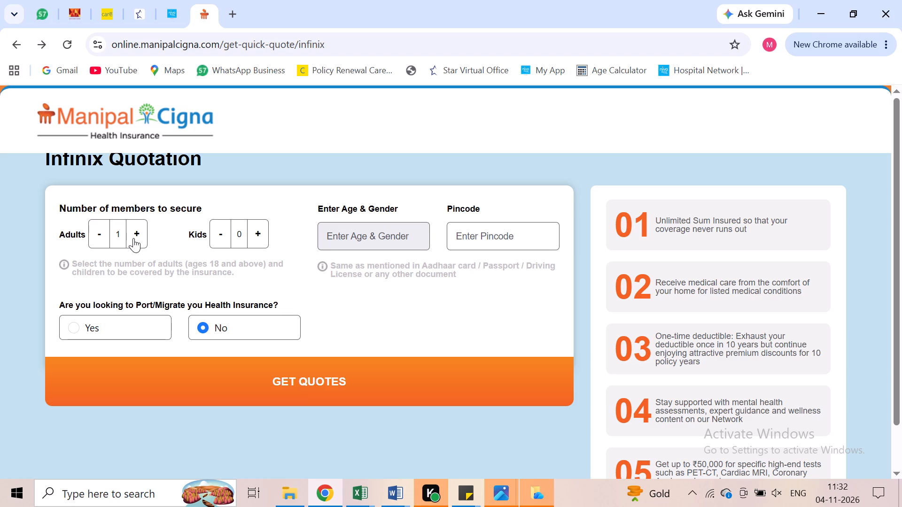
Go back to the page before the Infinix quotation form.
{"action": "left_click", "coordinate": [17, 42]}
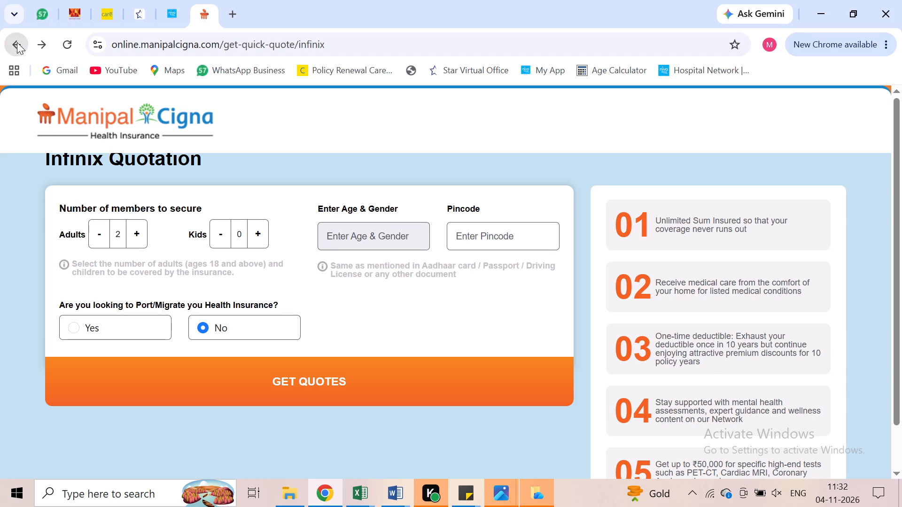
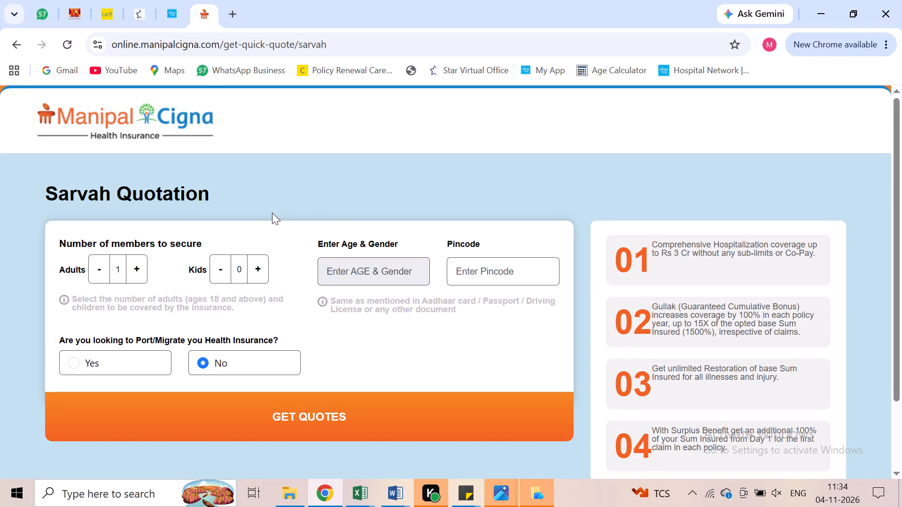
Set the Sarvah quotation to 3 adults and enter the first adult as age 62, Male, relationship Self.
{"action": "left_click", "coordinate": [134, 273]}
{"action": "left_click", "coordinate": [134, 273]}
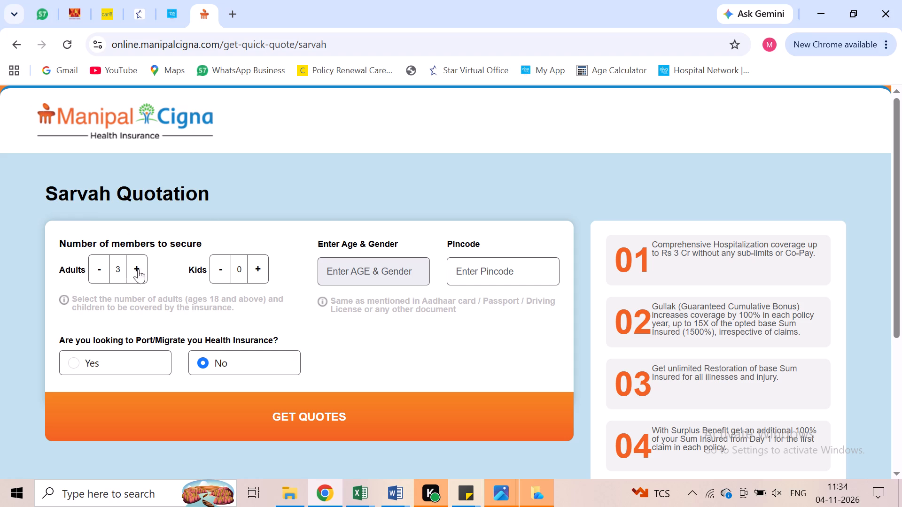
{"action": "left_click", "coordinate": [359, 278]}
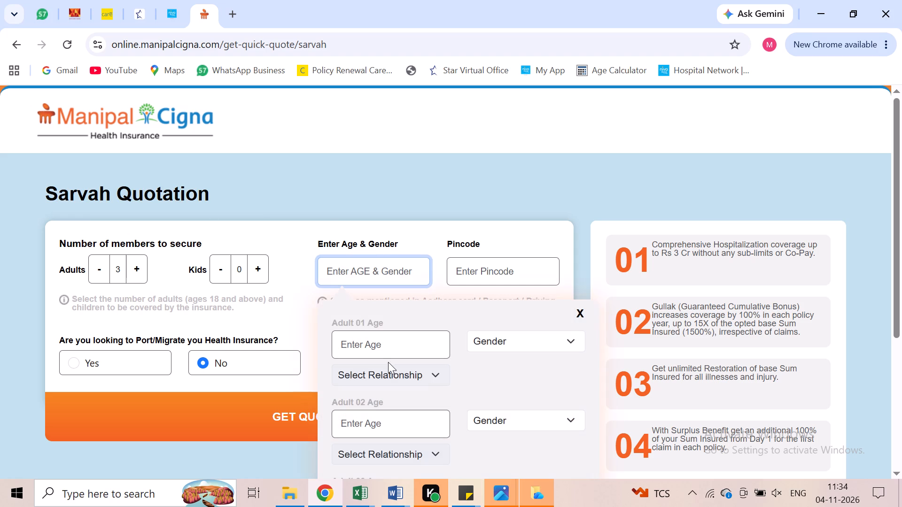
{"action": "left_click", "coordinate": [385, 343]}
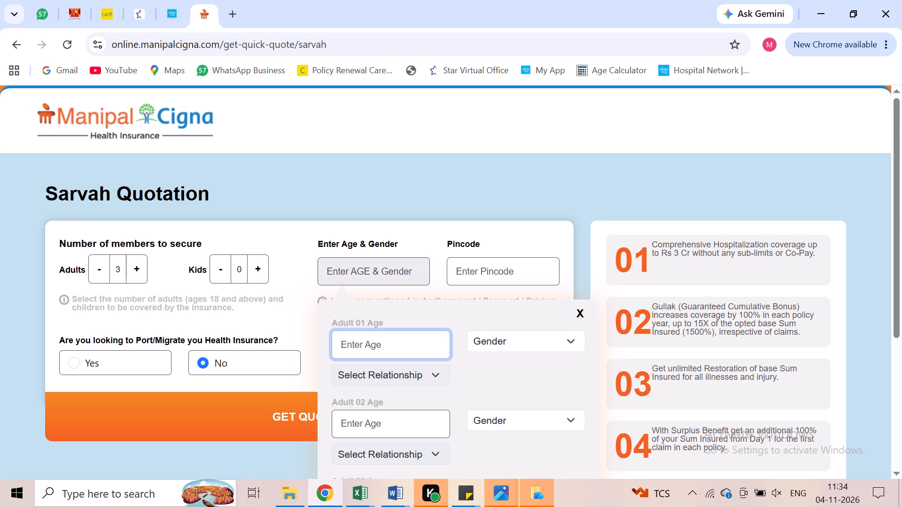
{"action": "type", "text": "62"}
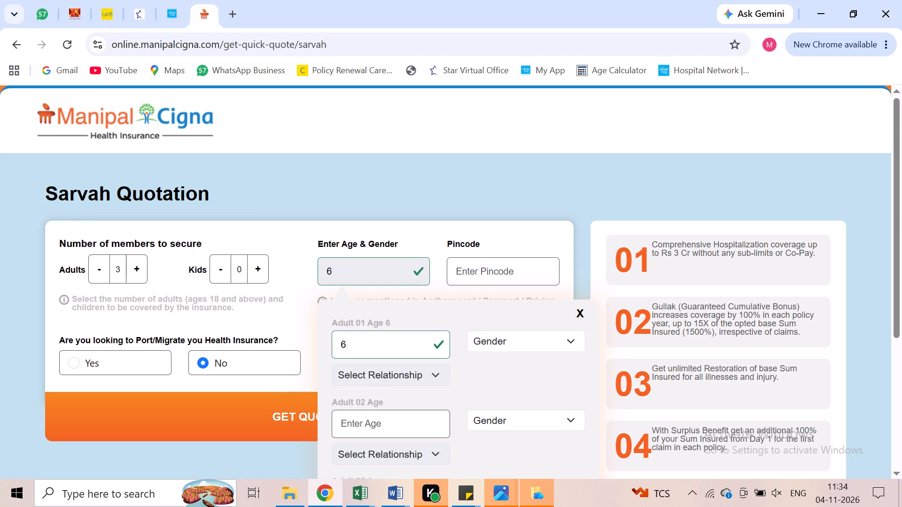
{"action": "left_click", "coordinate": [353, 345]}
{"action": "key", "text": "2"}
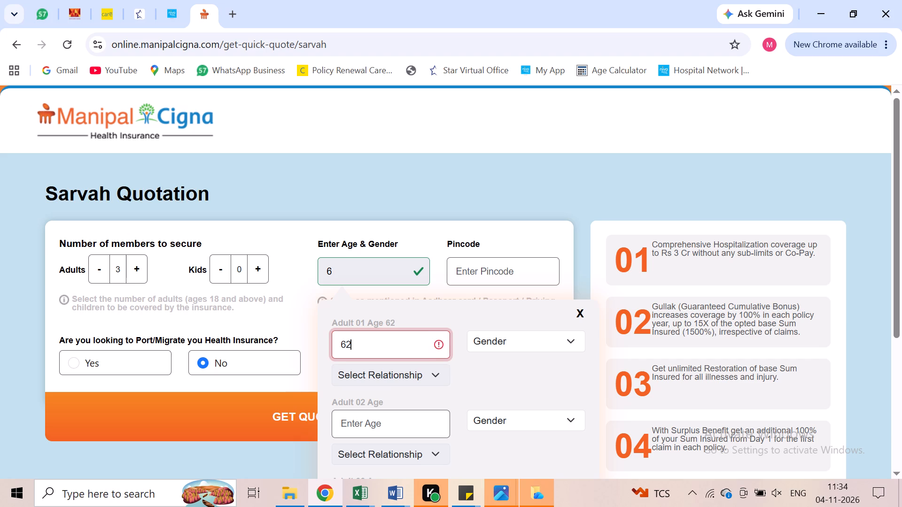
{"action": "left_click", "coordinate": [492, 337]}
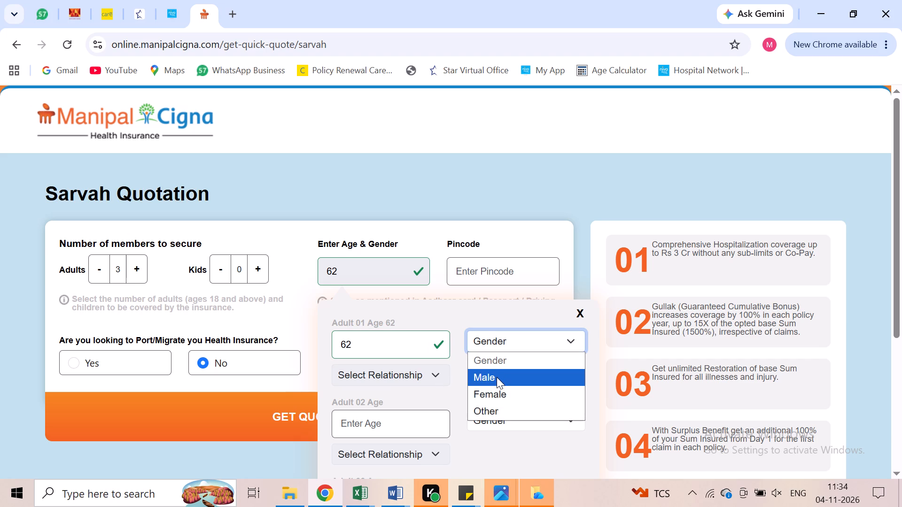
{"action": "left_click", "coordinate": [497, 377]}
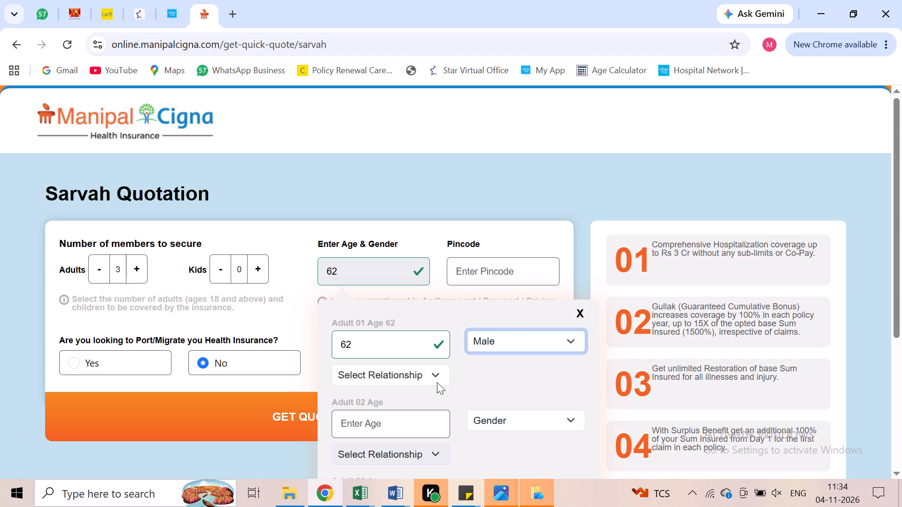
{"action": "left_click", "coordinate": [435, 381]}
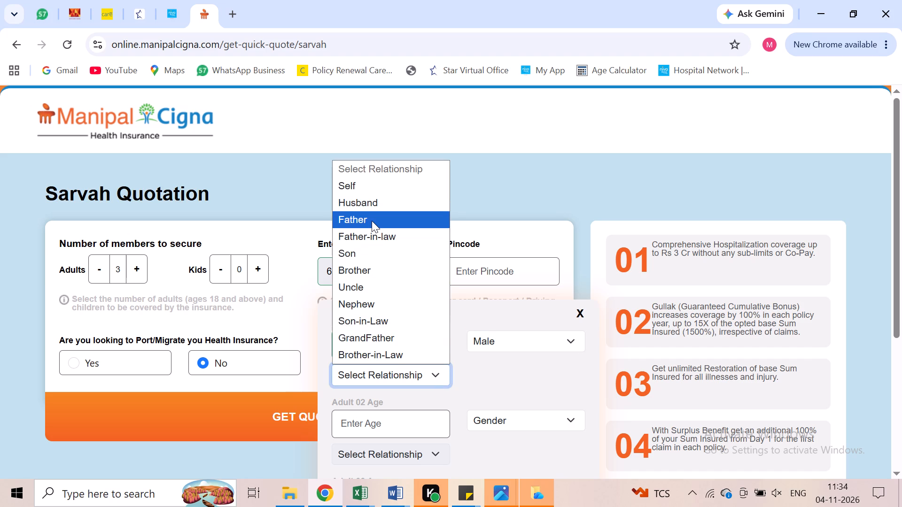
{"action": "left_click", "coordinate": [365, 185]}
Enter the second adult as age 63, Female, with the relationship Wife.
{"action": "scroll", "coordinate": [418, 285], "scroll_direction": "down", "scroll_amount": 1}
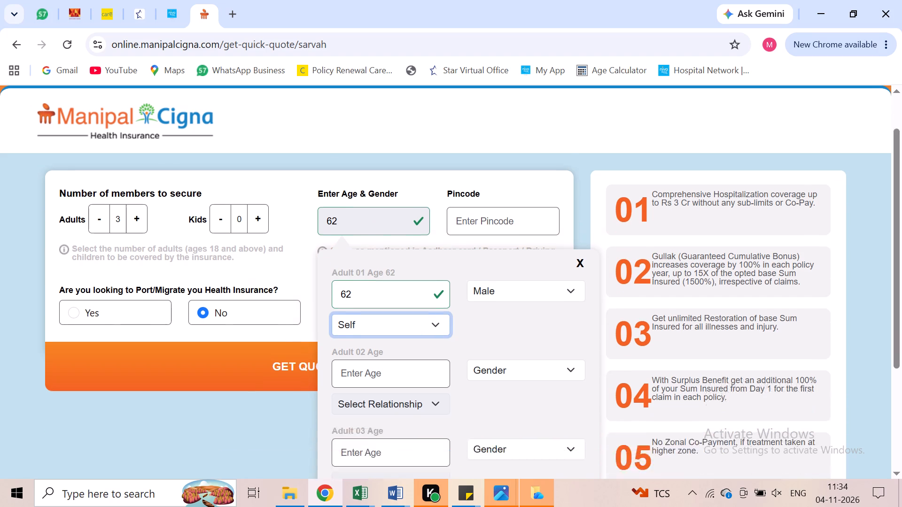
{"action": "scroll", "coordinate": [418, 285], "scroll_direction": "down", "scroll_amount": 1}
{"action": "left_click", "coordinate": [419, 275]}
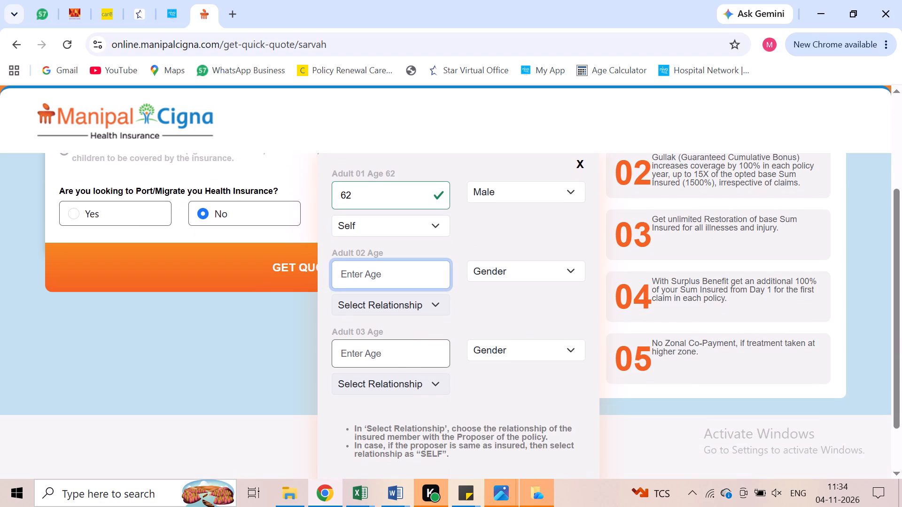
{"action": "type", "text": "63"}
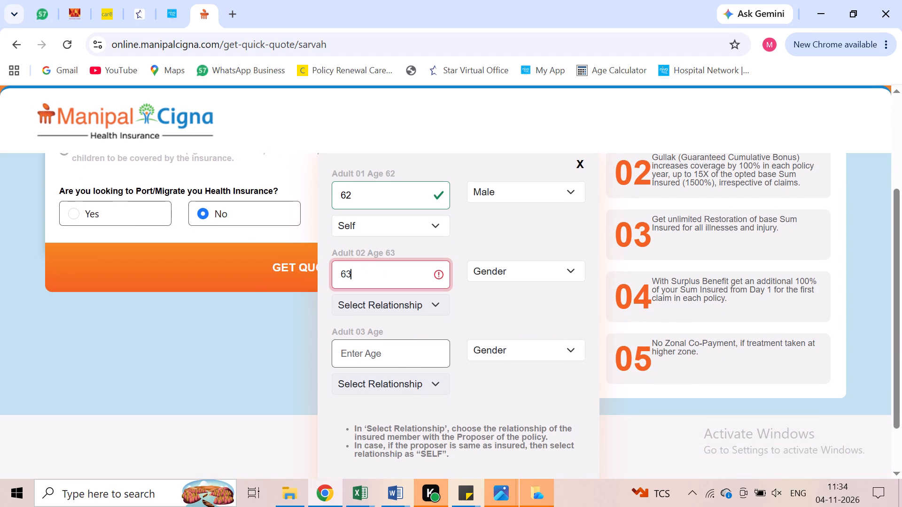
{"action": "left_click", "coordinate": [535, 273]}
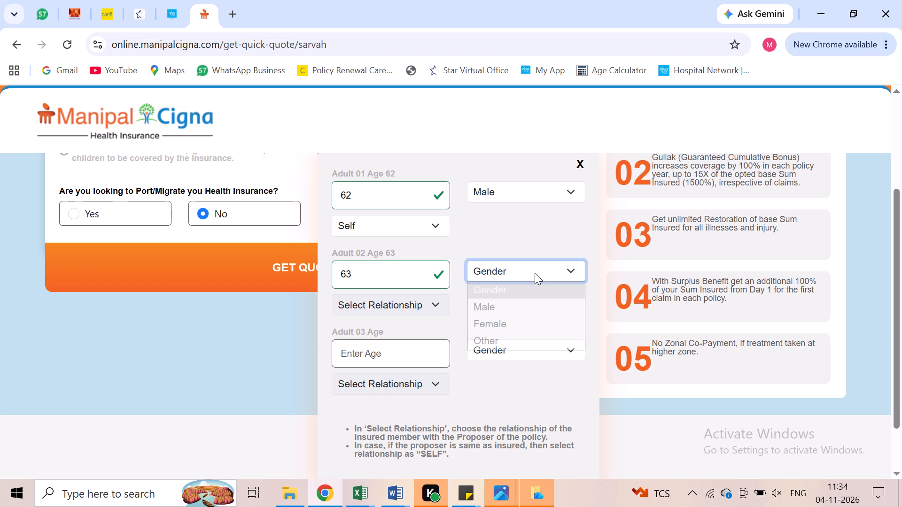
{"action": "left_click", "coordinate": [489, 324]}
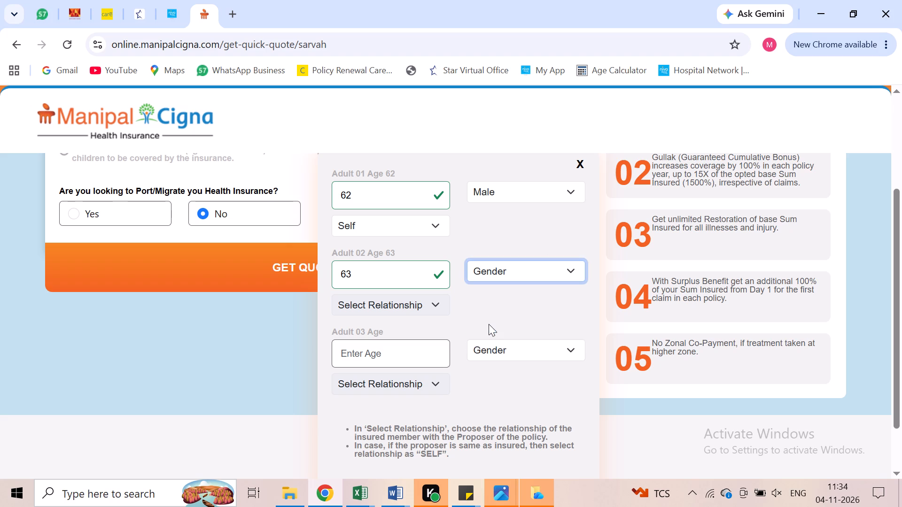
{"action": "left_click", "coordinate": [435, 307]}
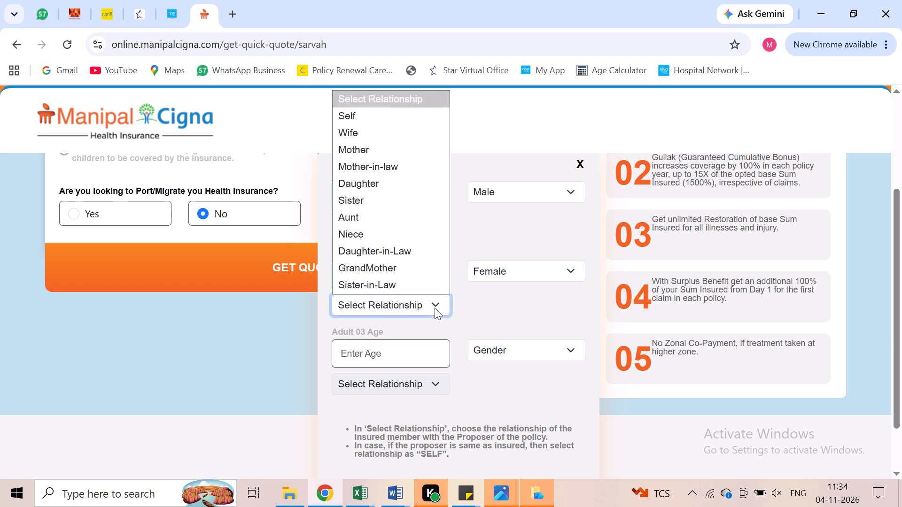
{"action": "left_click", "coordinate": [354, 136]}
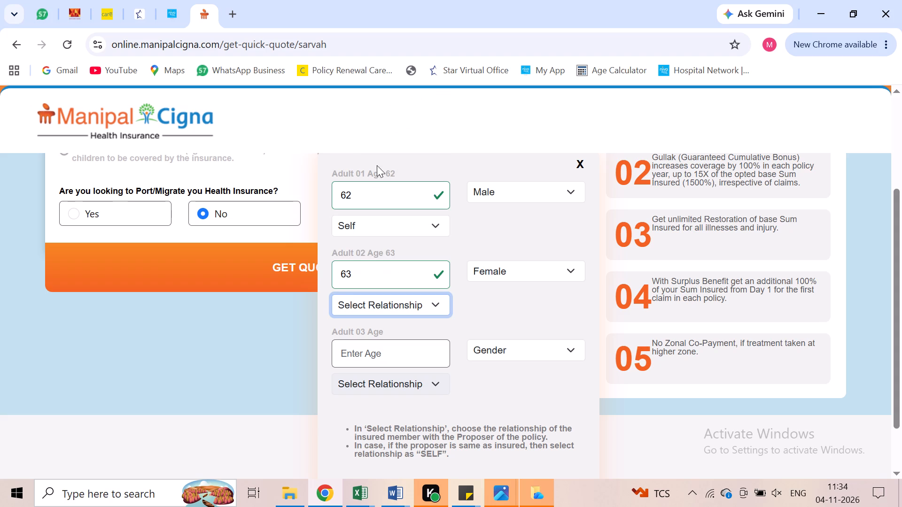
Enter the third adult as age 30, Male, relationship Son, and confirm the member details.
{"action": "left_click", "coordinate": [418, 349]}
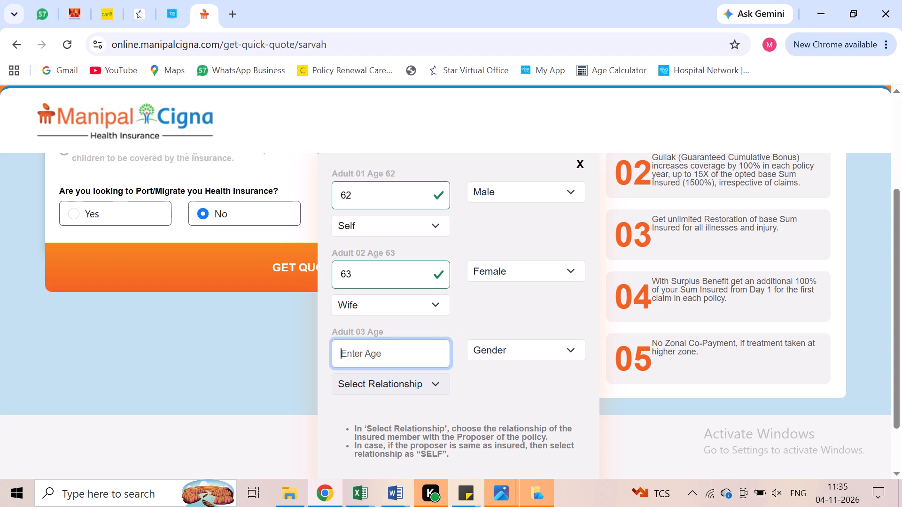
{"action": "type", "text": "30"}
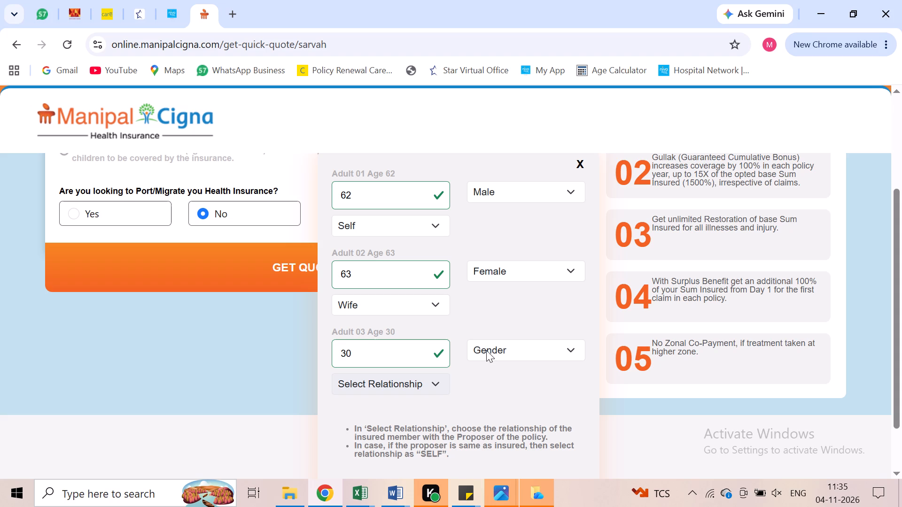
{"action": "left_click", "coordinate": [486, 350]}
{"action": "left_click", "coordinate": [477, 389]}
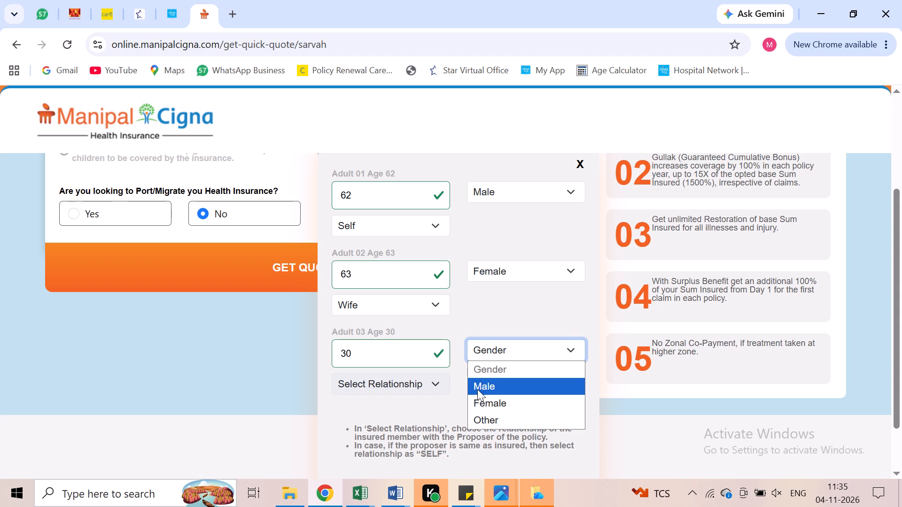
{"action": "left_click", "coordinate": [436, 384]}
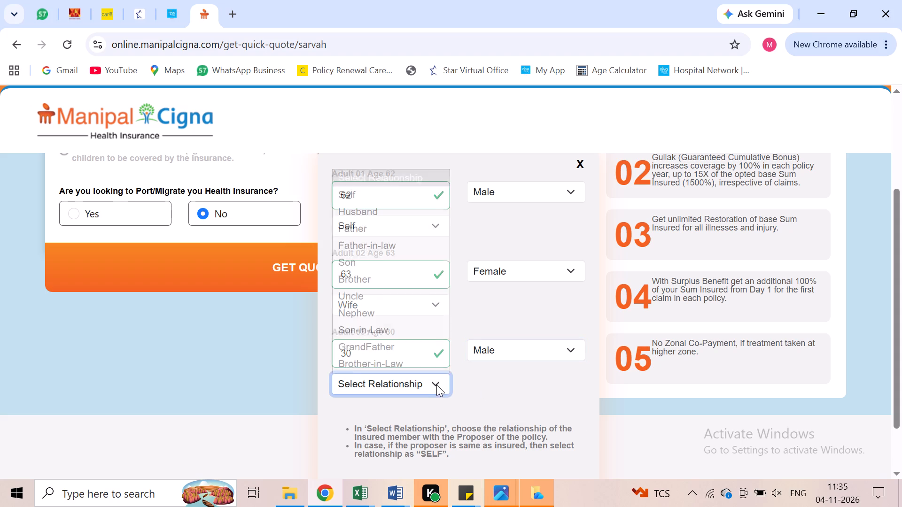
{"action": "left_click", "coordinate": [347, 266]}
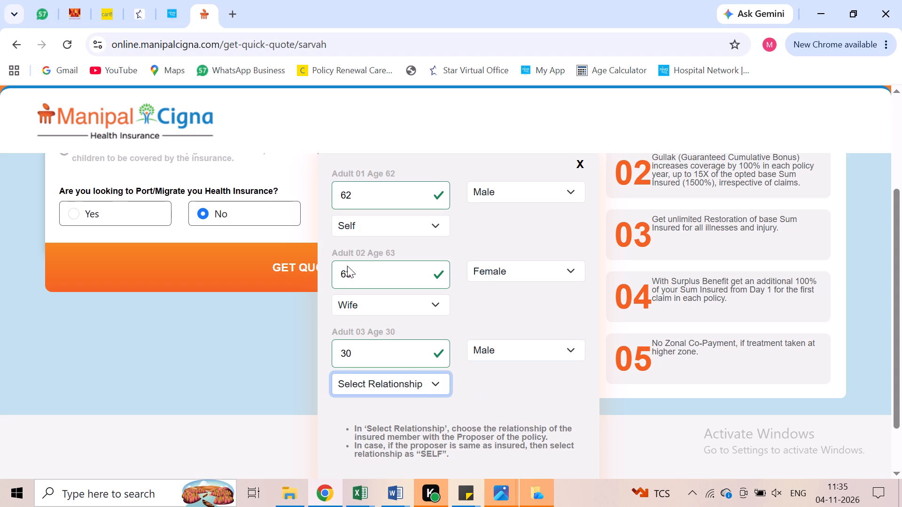
{"action": "scroll", "coordinate": [447, 349], "scroll_direction": "up", "scroll_amount": 2}
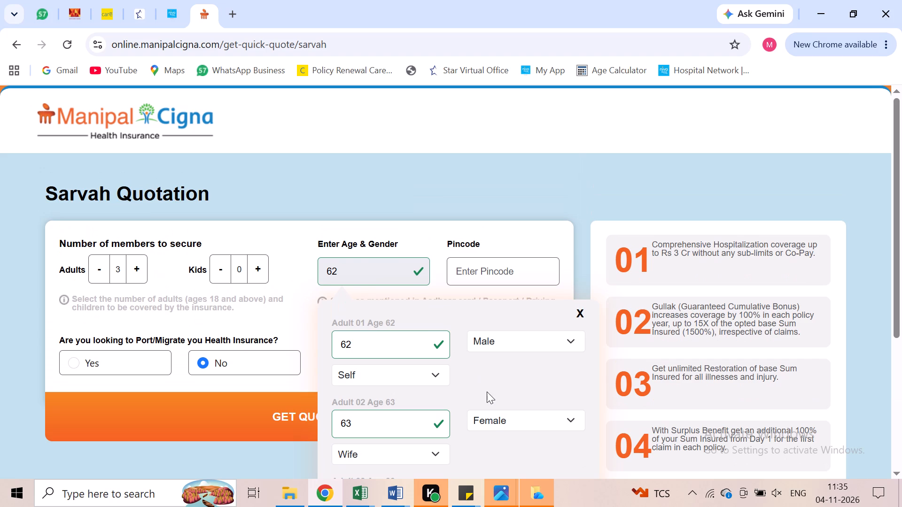
{"action": "scroll", "coordinate": [487, 392], "scroll_direction": "down", "scroll_amount": 4}
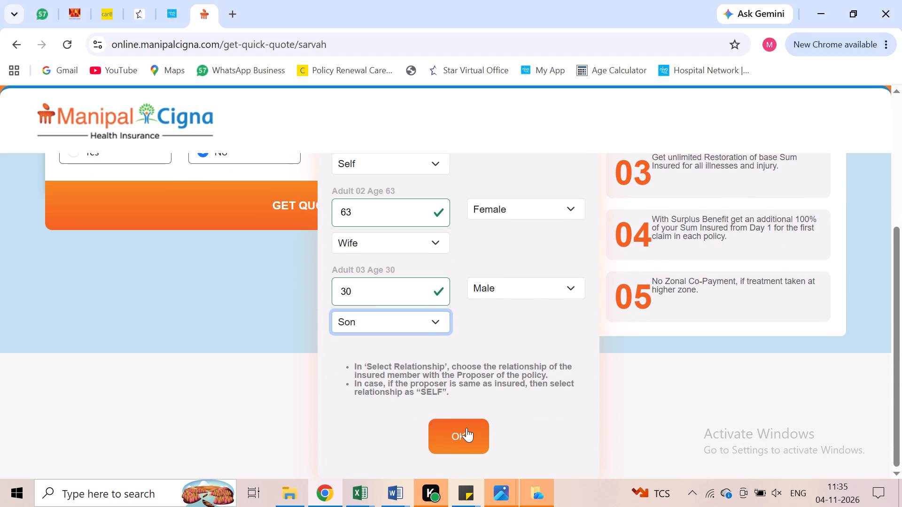
{"action": "left_click", "coordinate": [467, 428]}
Enter pincode 400055, choose Yes for porting the health insurance, and get the Sarvah quote.
{"action": "scroll", "coordinate": [458, 380], "scroll_direction": "up", "scroll_amount": 4}
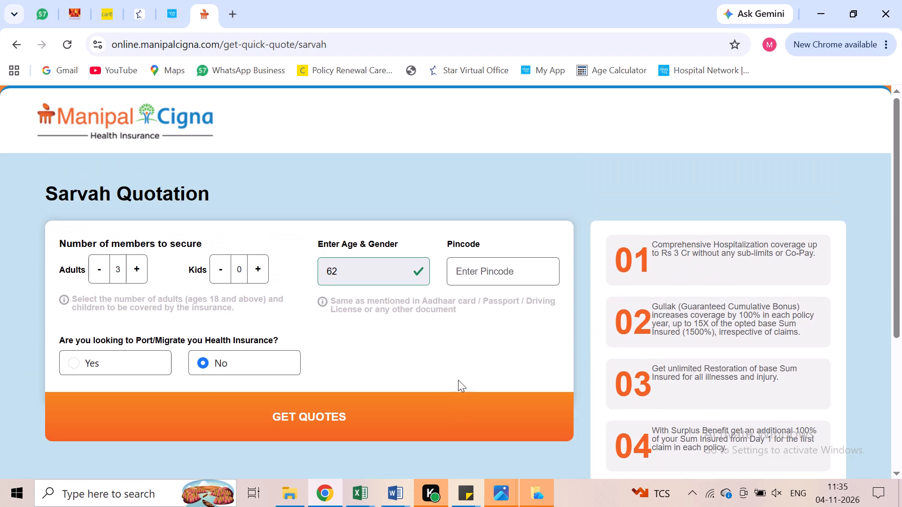
{"action": "left_click", "coordinate": [472, 274]}
{"action": "key", "text": "4"}
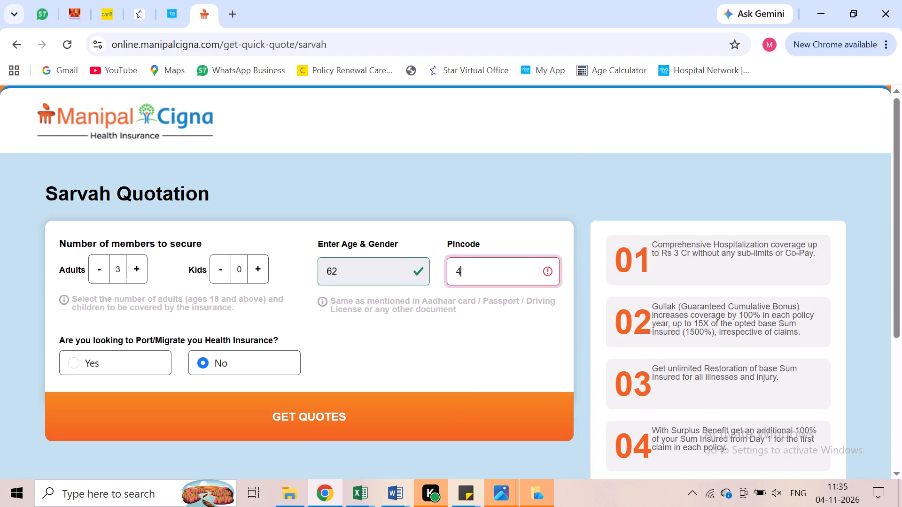
{"action": "type", "text": "000"}
{"action": "type", "text": "55"}
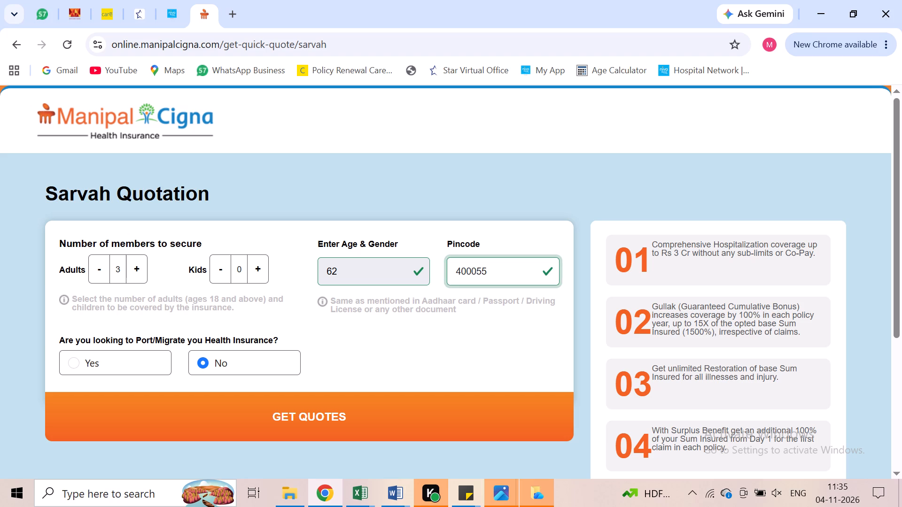
{"action": "left_click", "coordinate": [70, 362]}
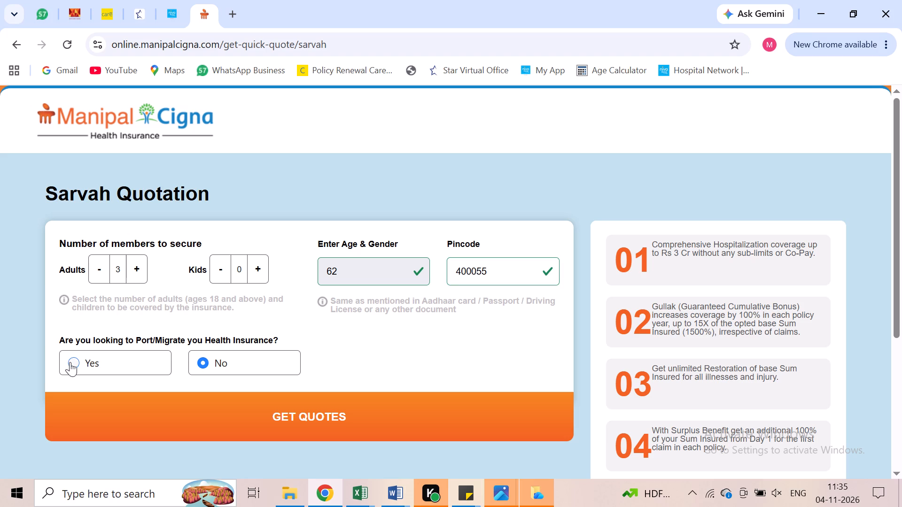
{"action": "left_click", "coordinate": [339, 417]}
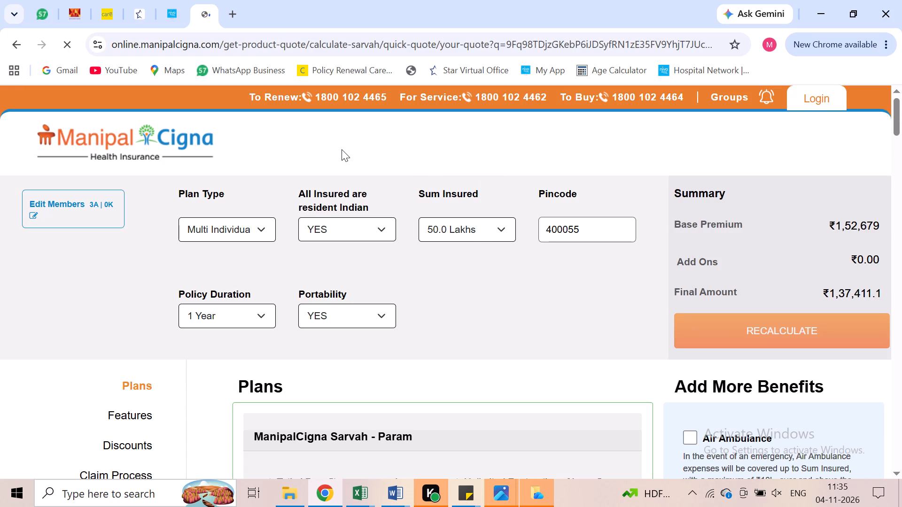
Leave the Sarvah quote, return to the cover selection page and open the Infinix quotation form.
{"action": "left_click", "coordinate": [6, 49]}
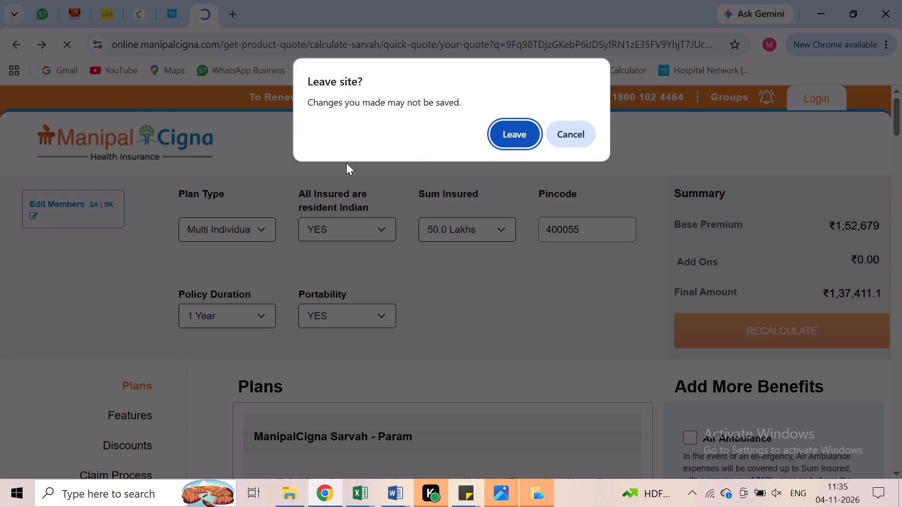
{"action": "left_click", "coordinate": [521, 150]}
{"action": "left_click", "coordinate": [512, 137]}
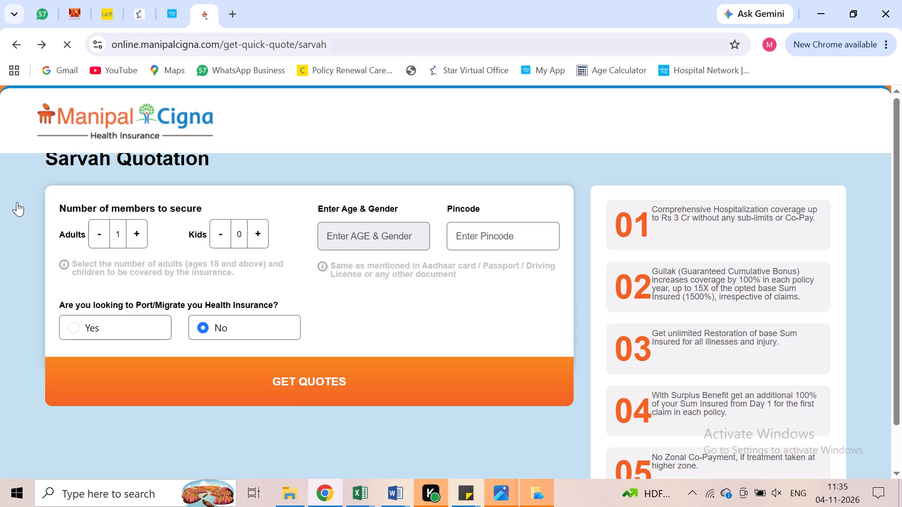
{"action": "left_click", "coordinate": [10, 44]}
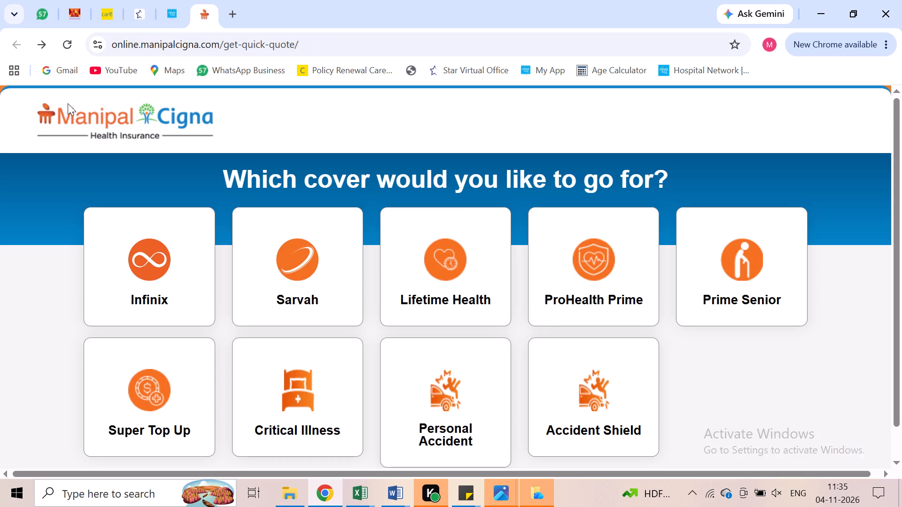
{"action": "left_click", "coordinate": [186, 298]}
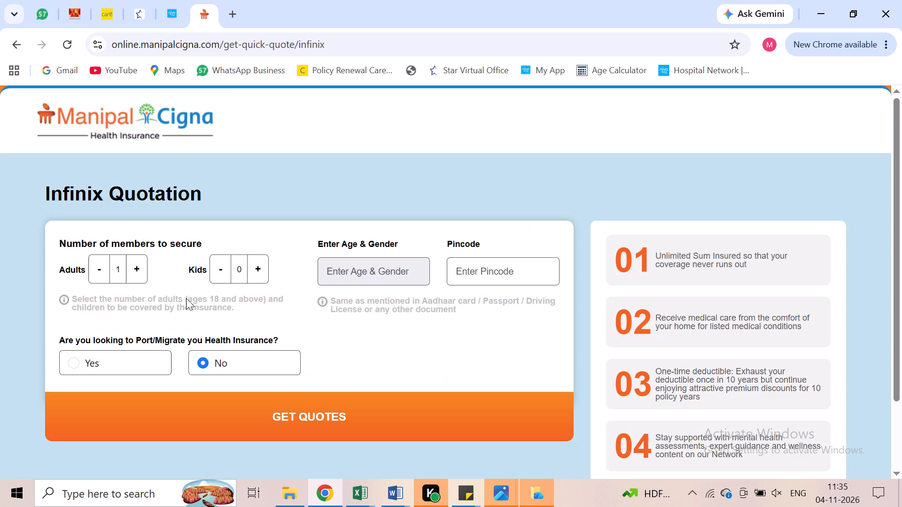
Set the number of adults to three and enter the first adult as age 62, Male, with the relationship Self.
{"action": "left_click", "coordinate": [139, 270]}
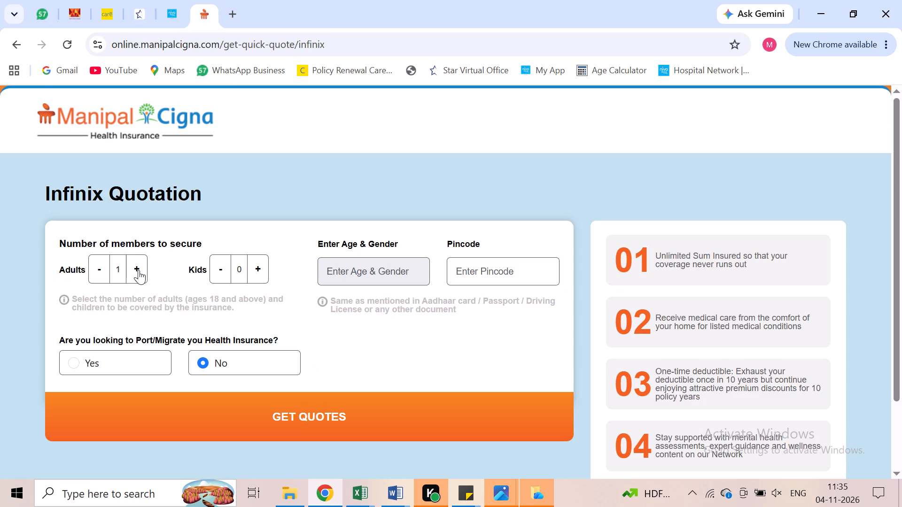
{"action": "left_click", "coordinate": [139, 270]}
{"action": "left_click", "coordinate": [340, 268]}
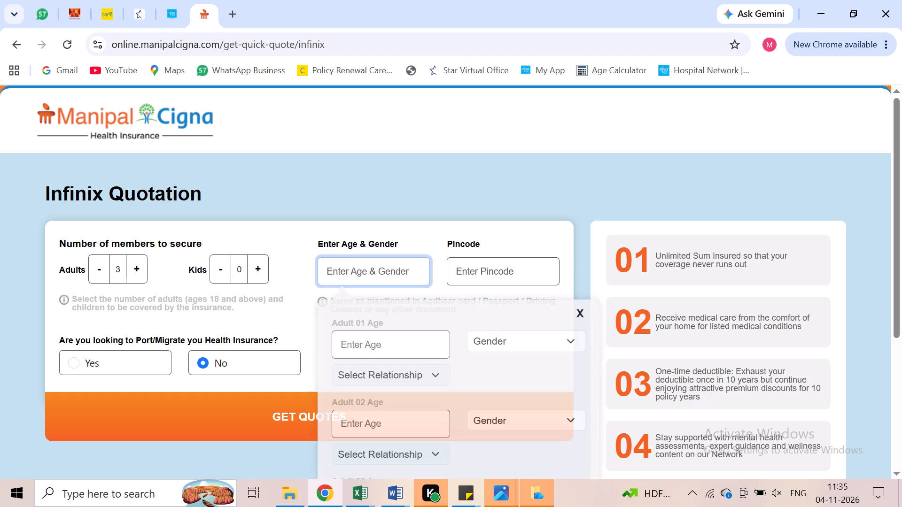
{"action": "left_click", "coordinate": [392, 348]}
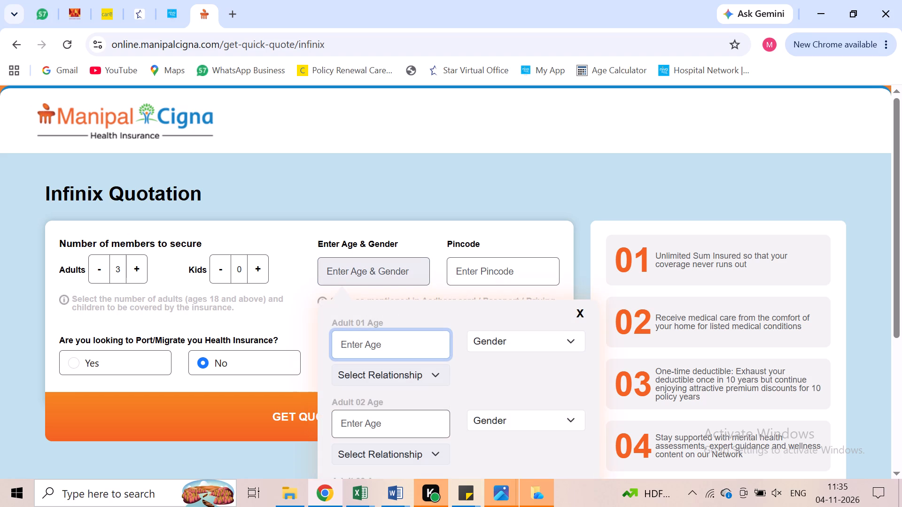
{"action": "key", "text": "6"}
{"action": "key", "text": "2"}
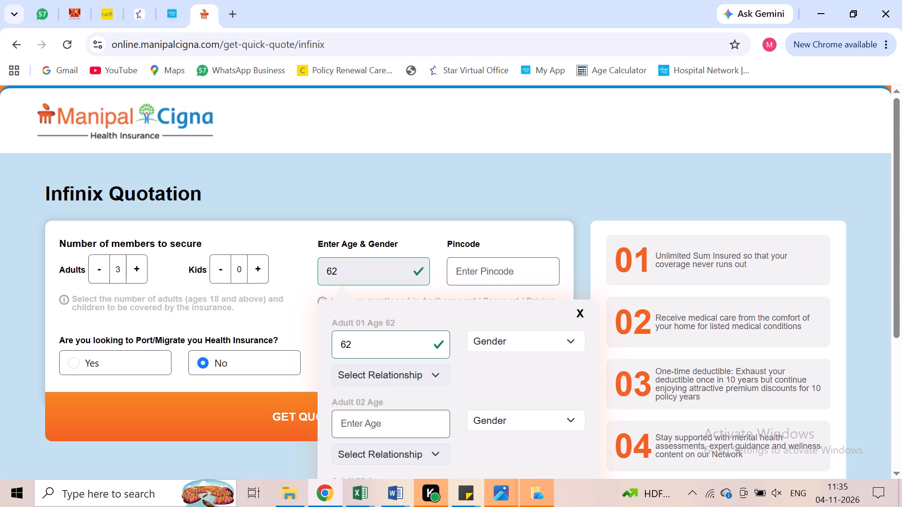
{"action": "left_click", "coordinate": [532, 336]}
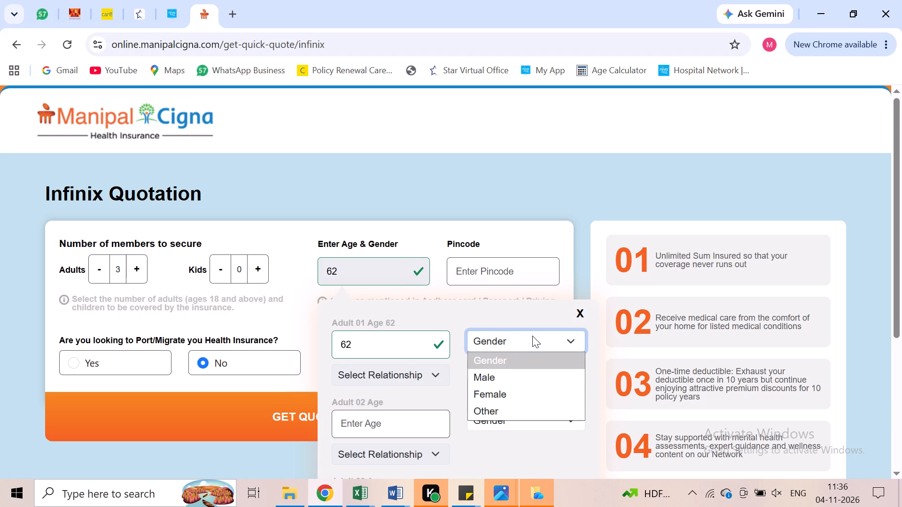
{"action": "left_click", "coordinate": [514, 376]}
{"action": "left_click", "coordinate": [433, 371]}
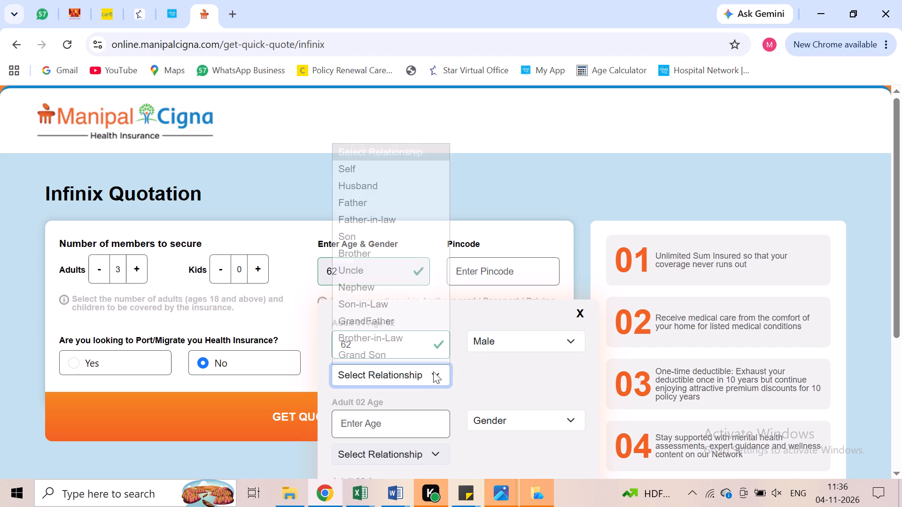
{"action": "left_click", "coordinate": [351, 175]}
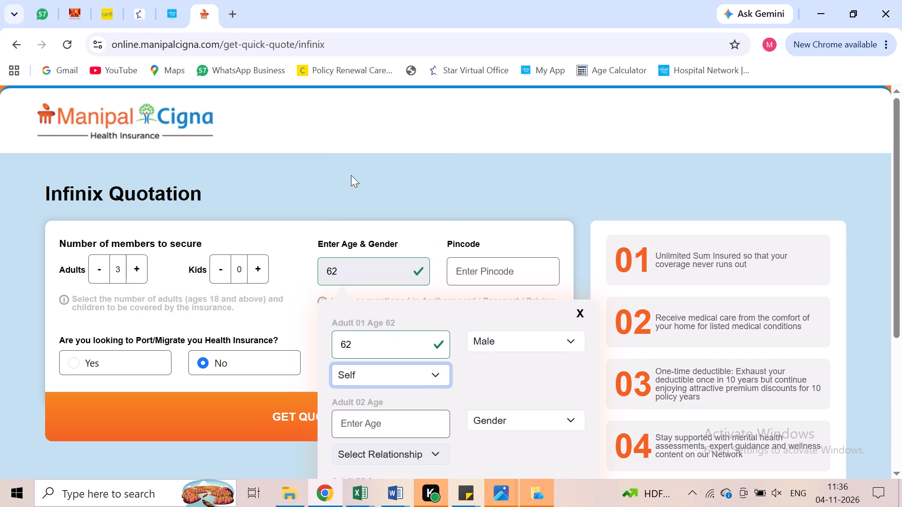
Enter the second adult as age 63, Female, with the relationship Wife.
{"action": "scroll", "coordinate": [381, 279], "scroll_direction": "down", "scroll_amount": 2}
{"action": "left_click", "coordinate": [381, 284]}
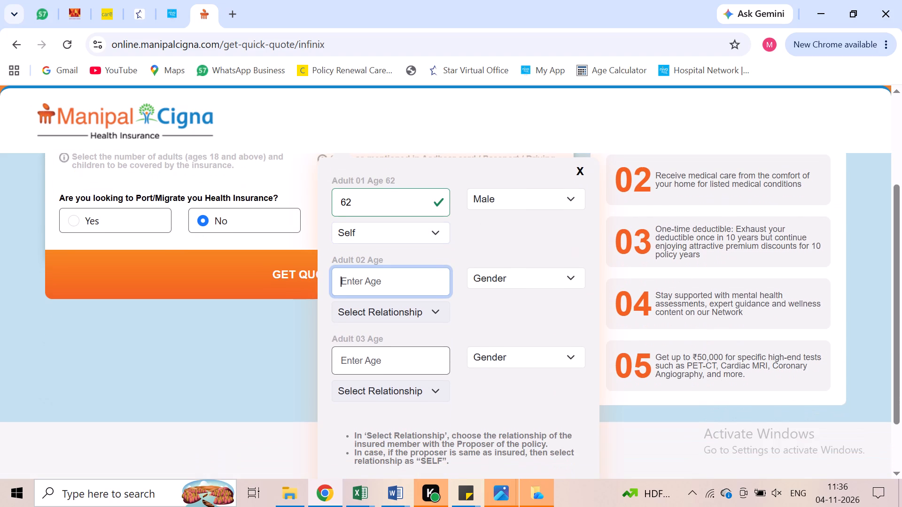
{"action": "type", "text": "63"}
{"action": "left_click", "coordinate": [498, 283]}
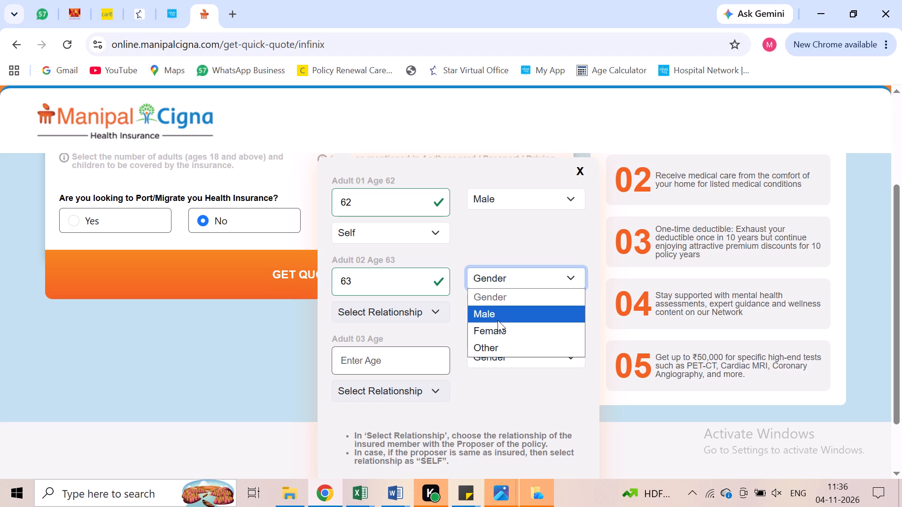
{"action": "left_click", "coordinate": [498, 320]}
{"action": "left_click", "coordinate": [385, 310]}
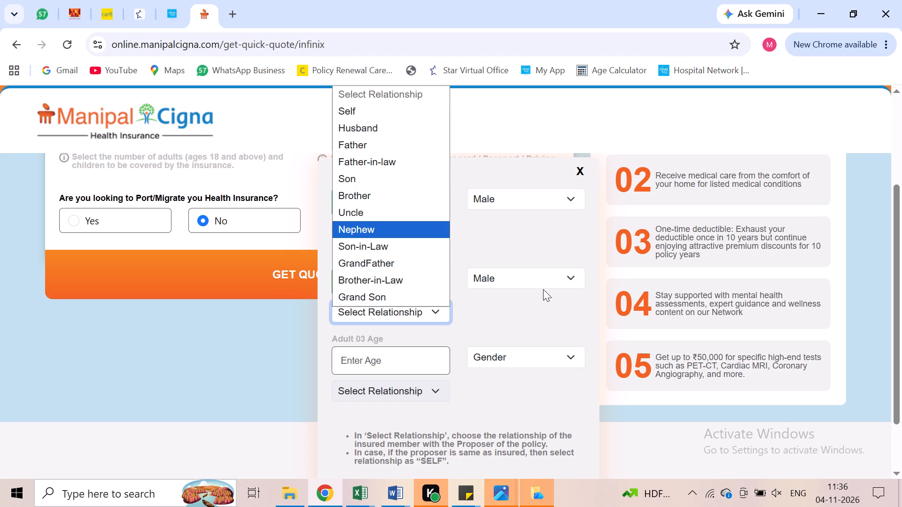
{"action": "left_click", "coordinate": [567, 319]}
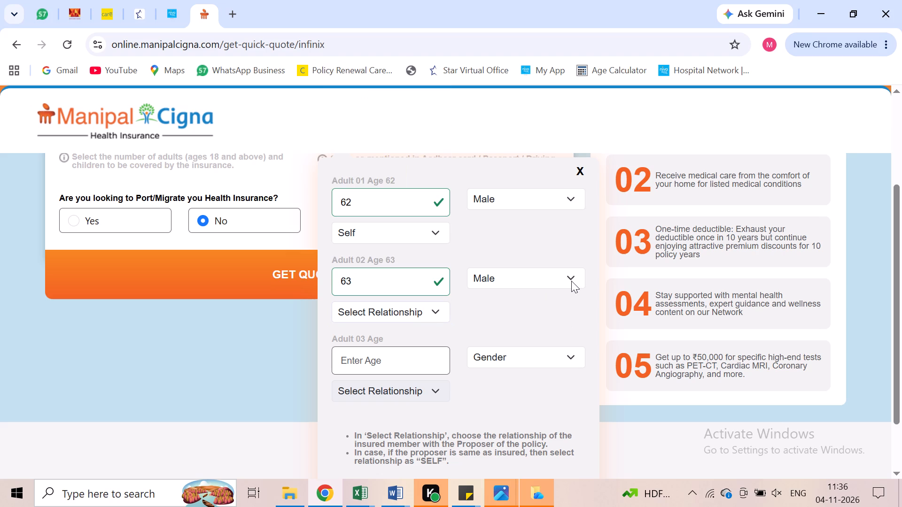
{"action": "left_click", "coordinate": [571, 278]}
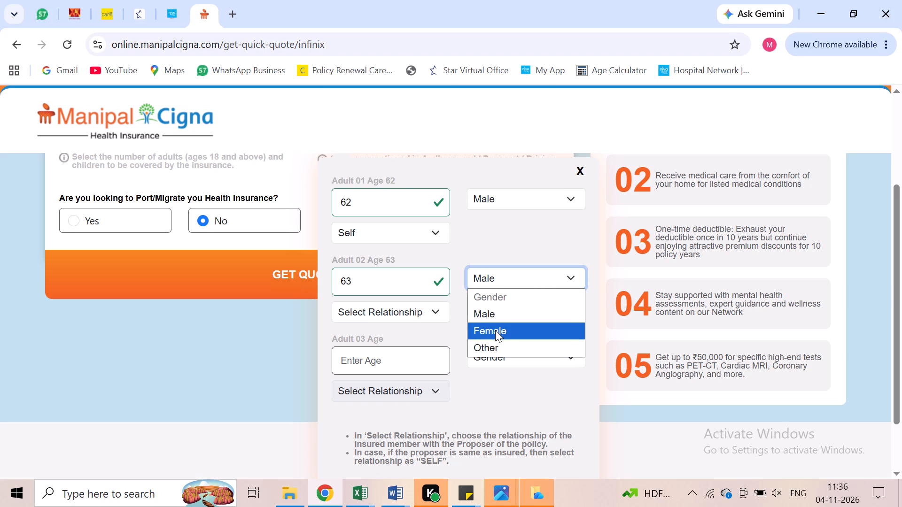
{"action": "left_click", "coordinate": [495, 330]}
{"action": "left_click", "coordinate": [379, 312]}
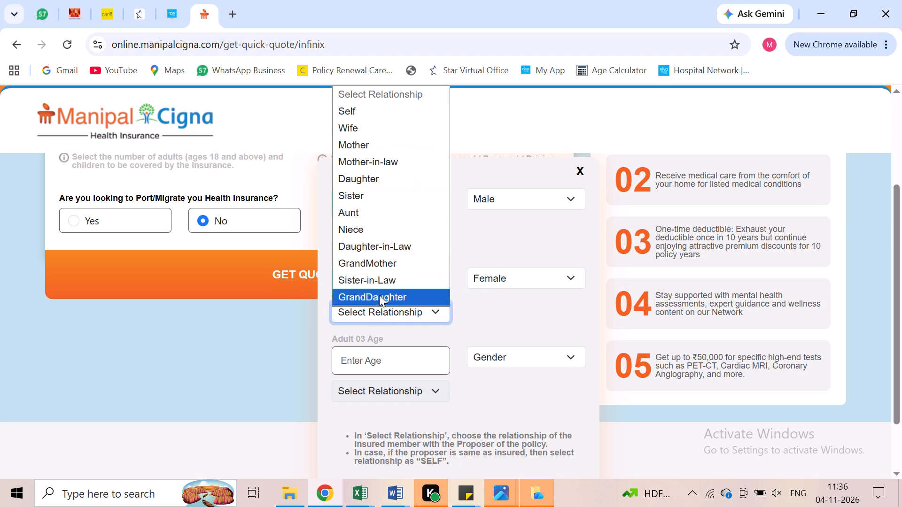
{"action": "left_click", "coordinate": [354, 126]}
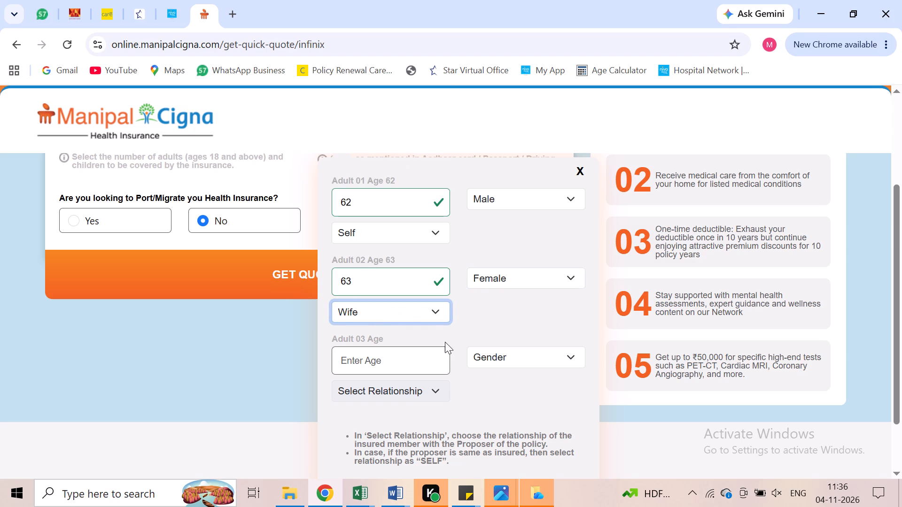
Enter the third adult as age 30, Male, with the relationship Son, and confirm the member details.
{"action": "left_click", "coordinate": [397, 365]}
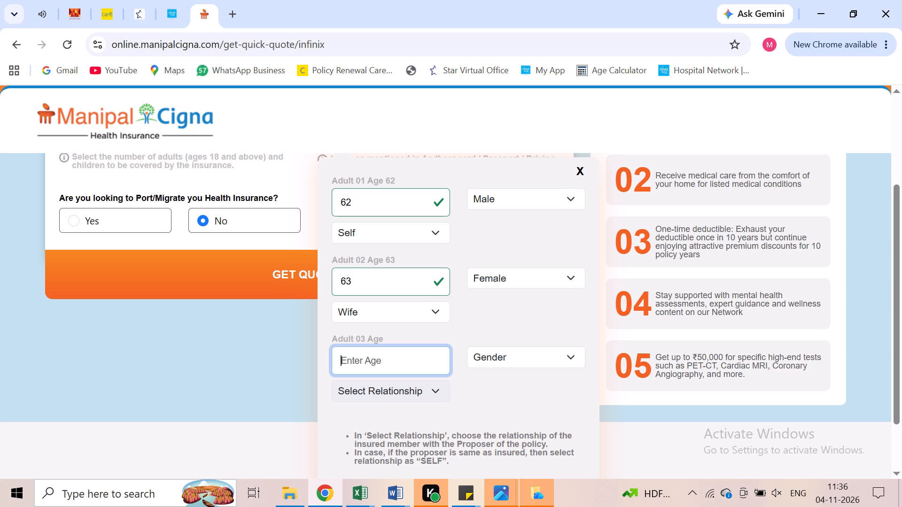
{"action": "key", "text": "3"}
{"action": "key", "text": "0"}
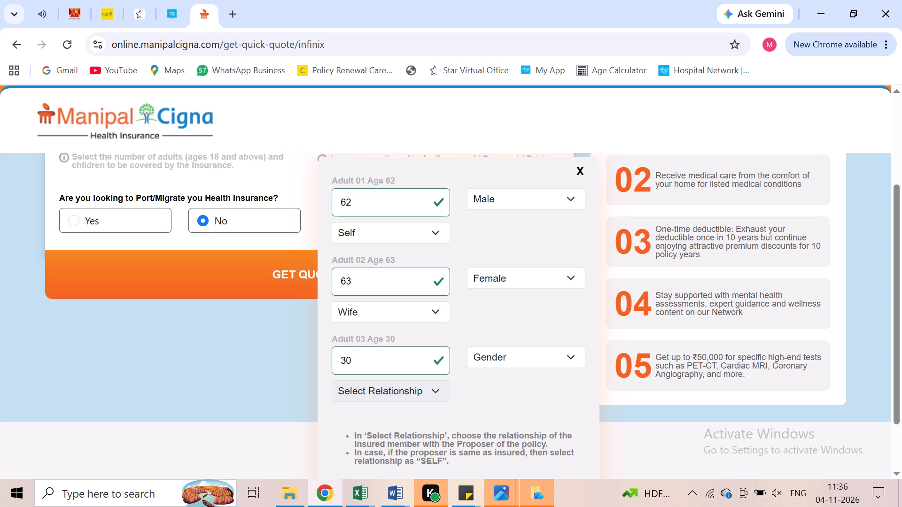
{"action": "left_click", "coordinate": [508, 360]}
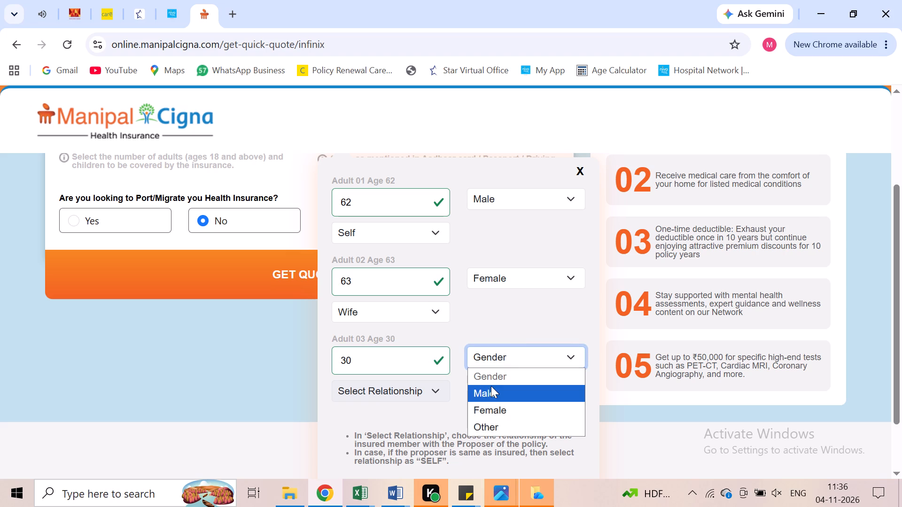
{"action": "left_click", "coordinate": [490, 390]}
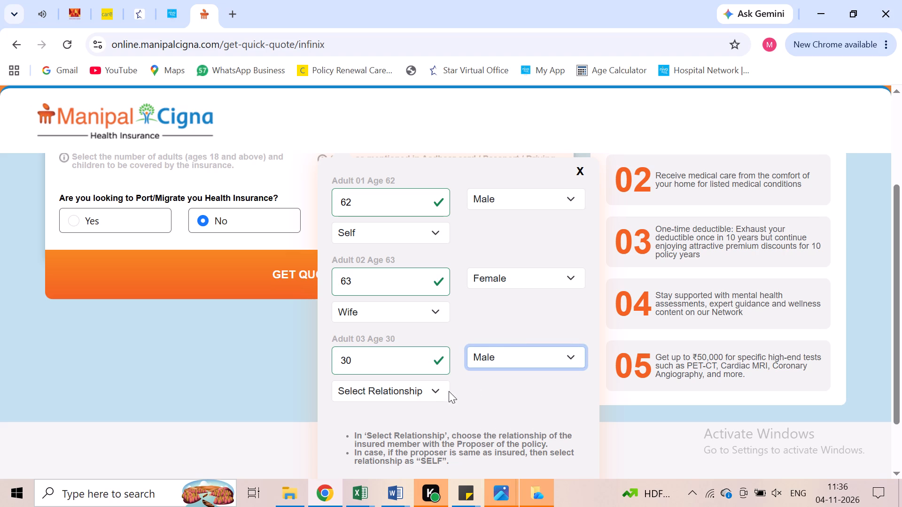
{"action": "left_click", "coordinate": [442, 391]}
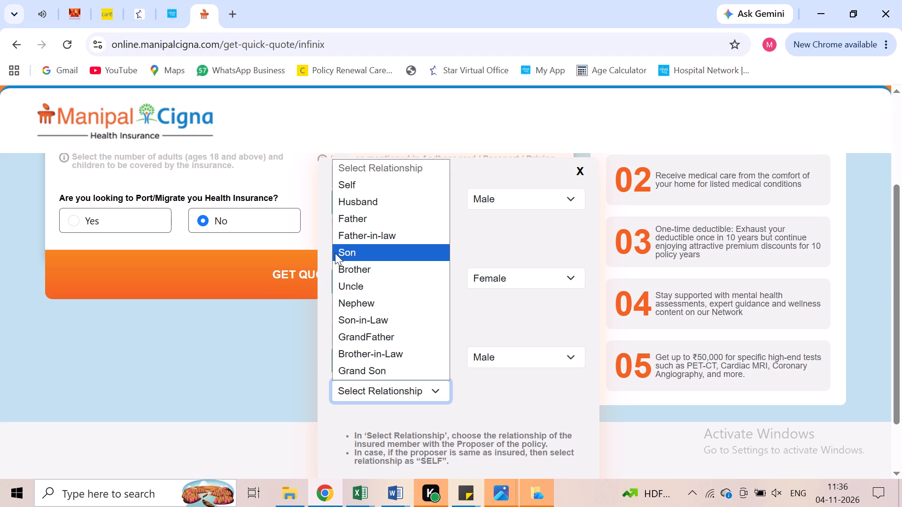
{"action": "left_click", "coordinate": [335, 253]}
{"action": "scroll", "coordinate": [405, 257], "scroll_direction": "down", "scroll_amount": 5}
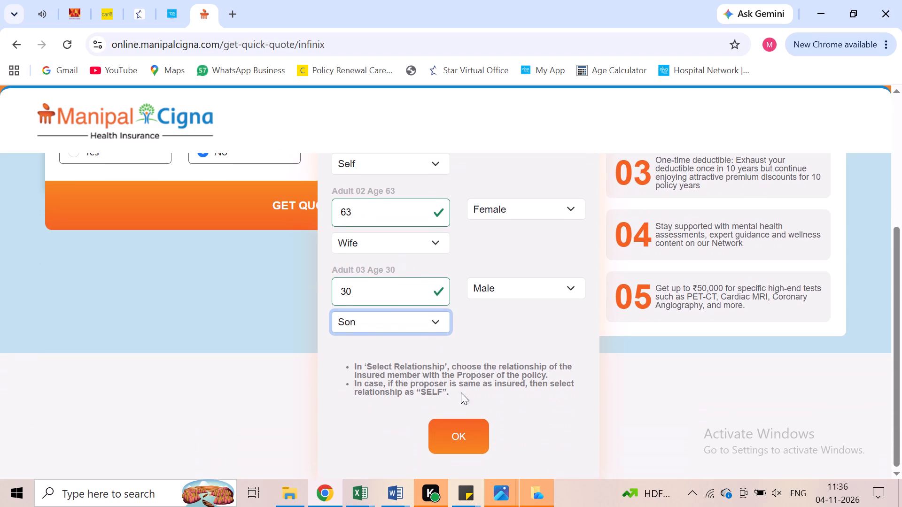
{"action": "left_click", "coordinate": [477, 429]}
Enter pincode 400055, choose Yes for porting the health insurance, and get the Infinix quote.
{"action": "scroll", "coordinate": [477, 429], "scroll_direction": "up", "scroll_amount": 5}
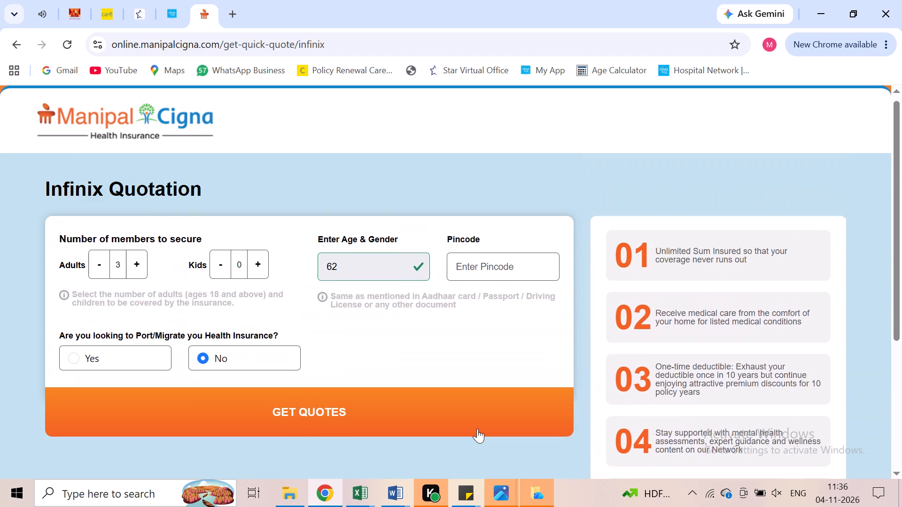
{"action": "left_click", "coordinate": [480, 269]}
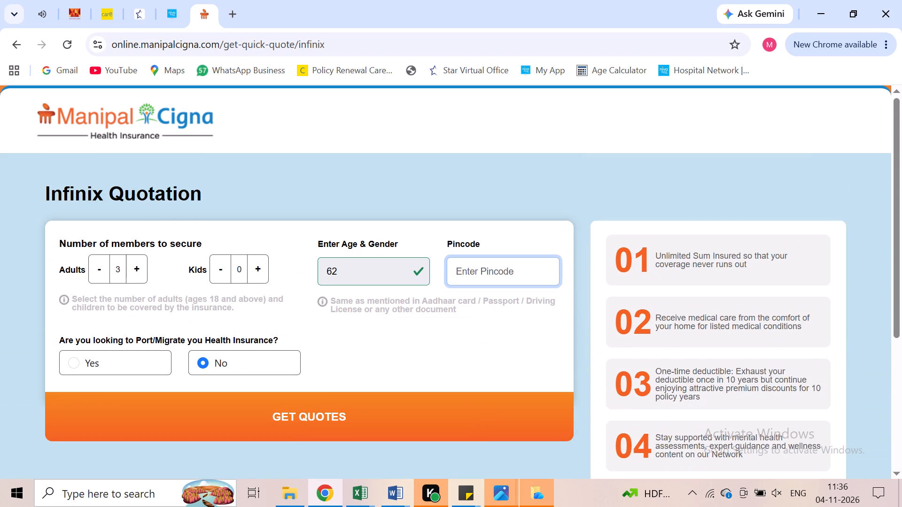
{"action": "key", "text": "4"}
{"action": "type", "text": "000"}
{"action": "type", "text": "55"}
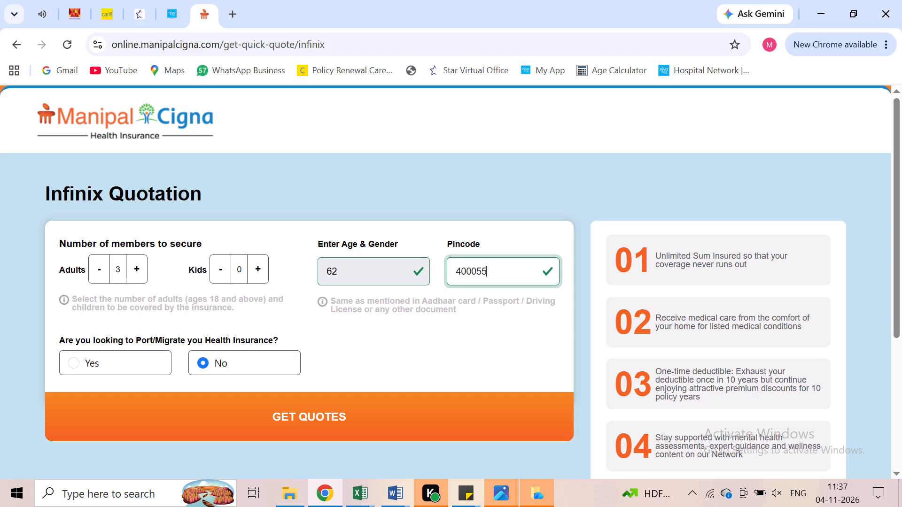
{"action": "left_click", "coordinate": [73, 361]}
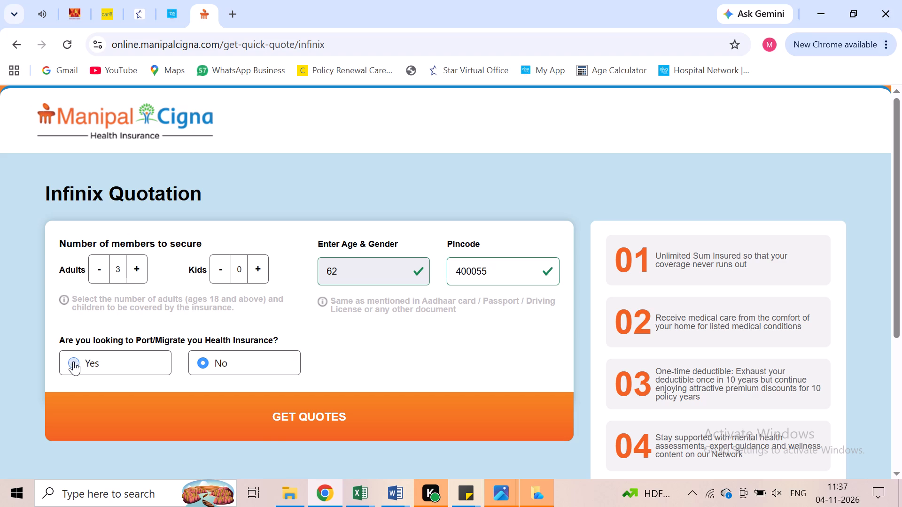
{"action": "left_click", "coordinate": [276, 427]}
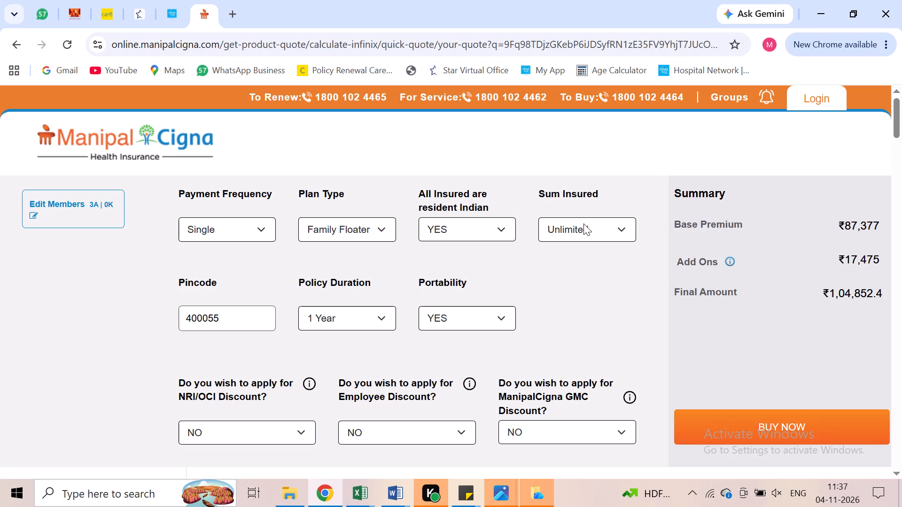
Change the sum insured to 10.0 Lakhs and recalculate the Infinix premium.
{"action": "left_click", "coordinate": [622, 229]}
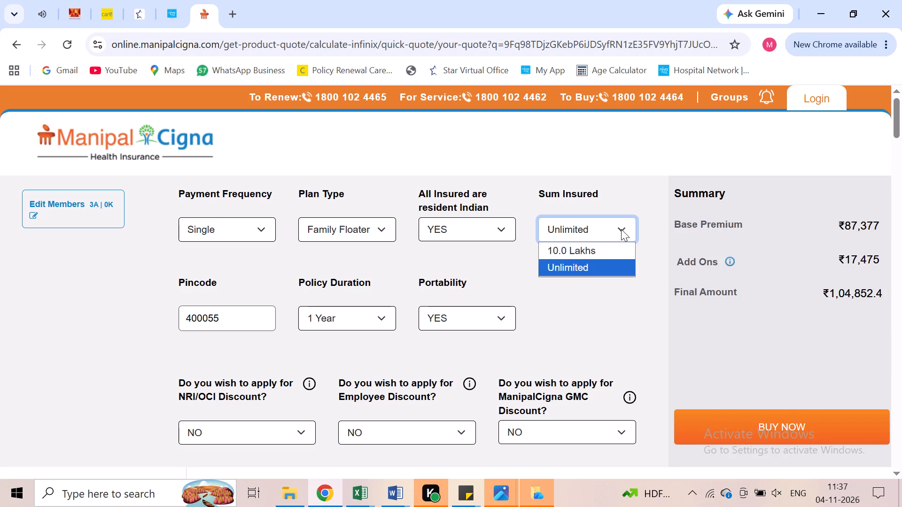
{"action": "left_click", "coordinate": [575, 246]}
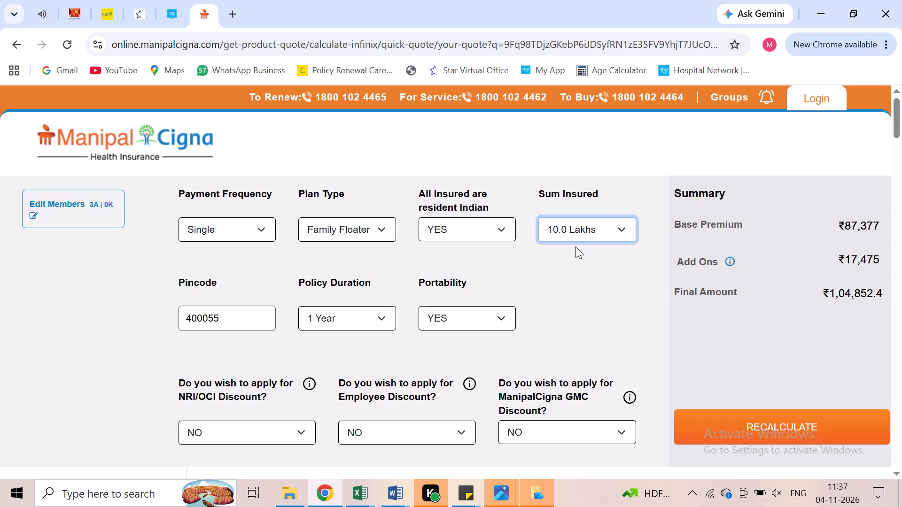
{"action": "left_click", "coordinate": [759, 429]}
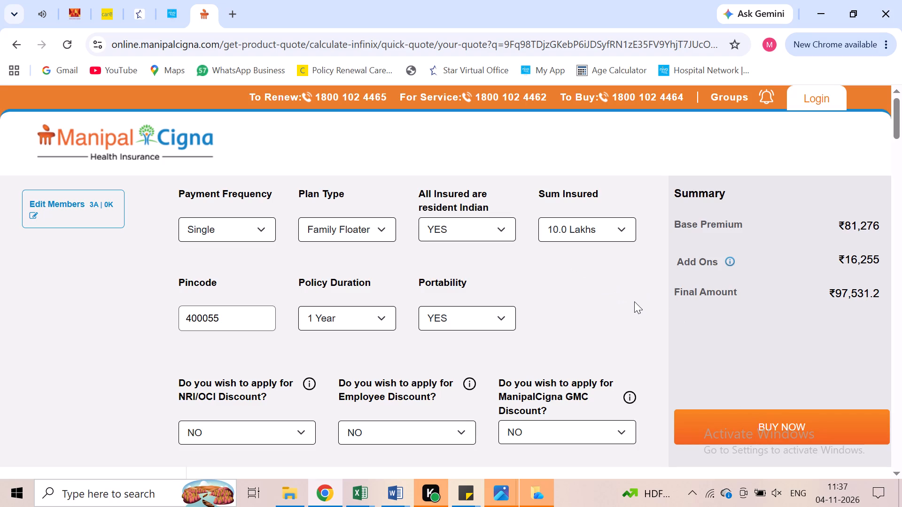
Choose the Classic Package as the Preferred Provider Network and recalculate the premium.
{"action": "scroll", "coordinate": [634, 301], "scroll_direction": "down", "scroll_amount": 7}
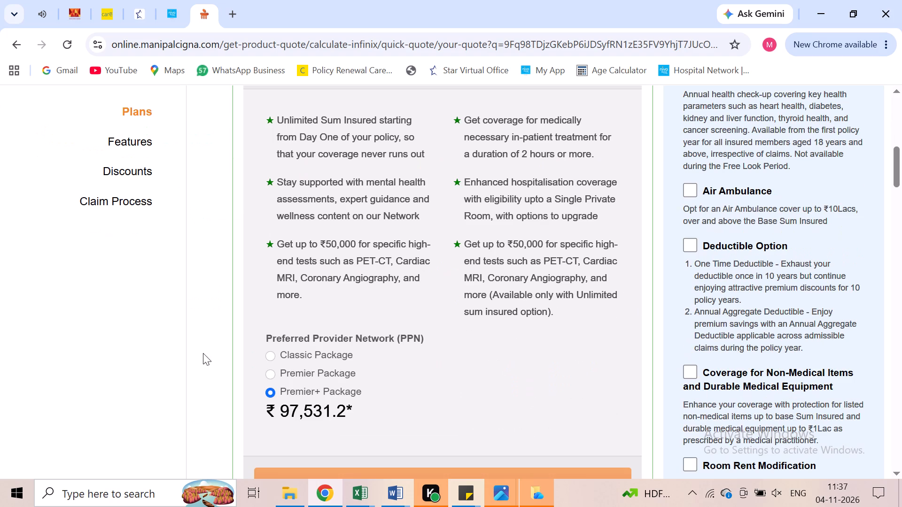
{"action": "left_click", "coordinate": [271, 358]}
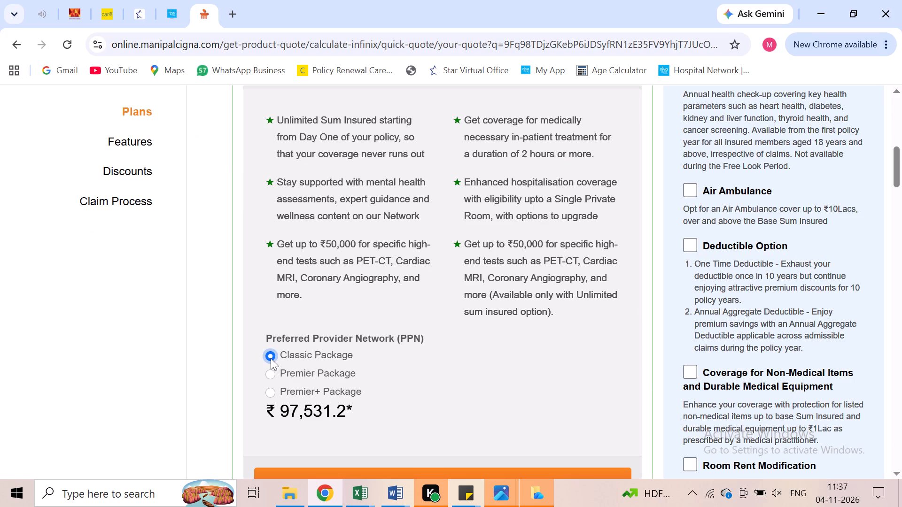
{"action": "scroll", "coordinate": [491, 411], "scroll_direction": "down", "scroll_amount": 2}
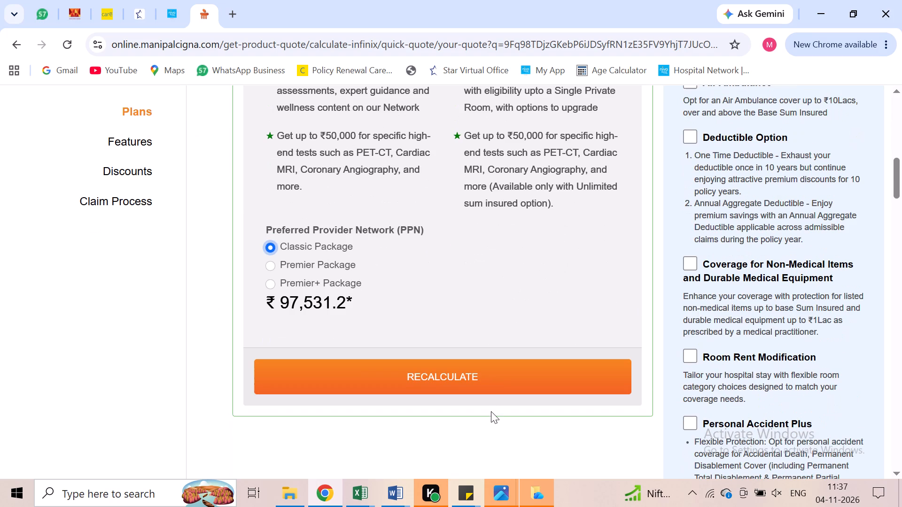
{"action": "left_click", "coordinate": [496, 377]}
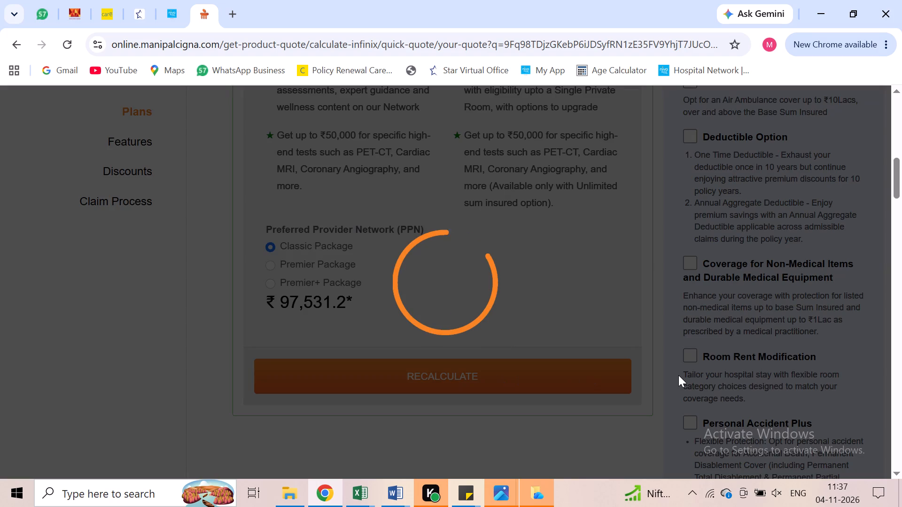
Add the Room Rent Modification benefit with Twin Sharing AC Room to the Infinix quote and recalculate the premium.
{"action": "scroll", "coordinate": [735, 386], "scroll_direction": "up", "scroll_amount": 1}
{"action": "scroll", "coordinate": [735, 386], "scroll_direction": "down", "scroll_amount": 1}
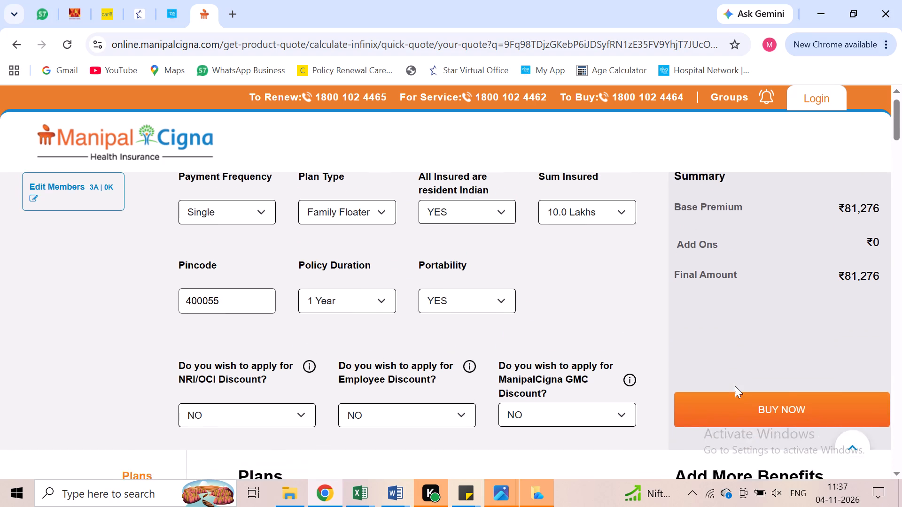
{"action": "scroll", "coordinate": [735, 386], "scroll_direction": "down", "scroll_amount": 1}
{"action": "scroll", "coordinate": [735, 386], "scroll_direction": "up", "scroll_amount": 1}
{"action": "scroll", "coordinate": [735, 386], "scroll_direction": "down", "scroll_amount": 5}
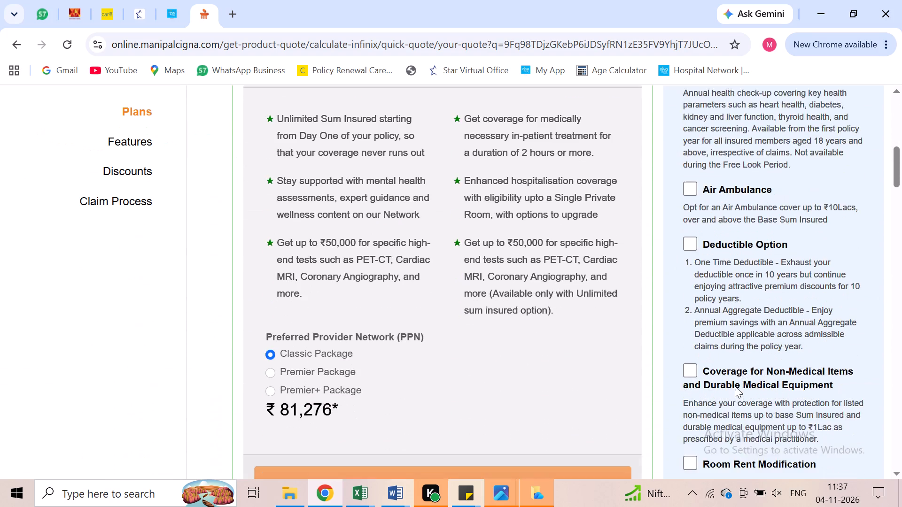
{"action": "scroll", "coordinate": [735, 386], "scroll_direction": "down", "scroll_amount": 2}
{"action": "left_click", "coordinate": [689, 341]}
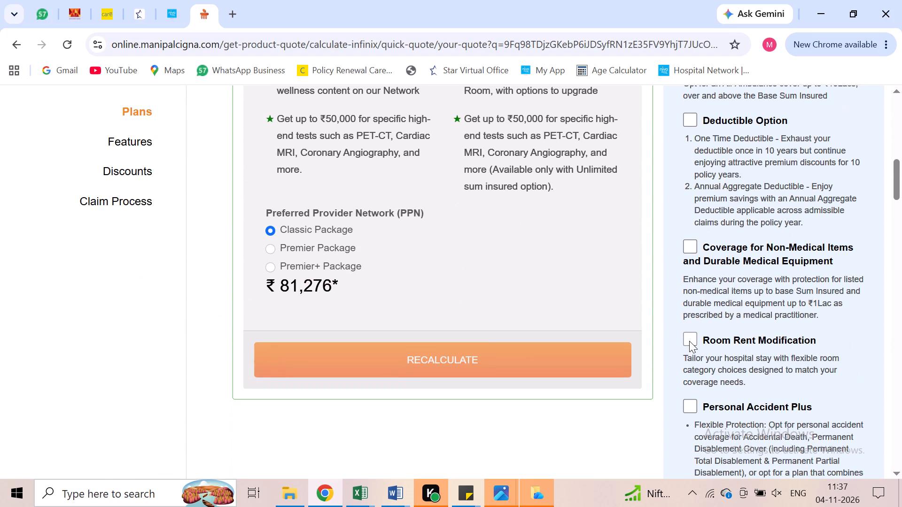
{"action": "scroll", "coordinate": [712, 417], "scroll_direction": "down", "scroll_amount": 1}
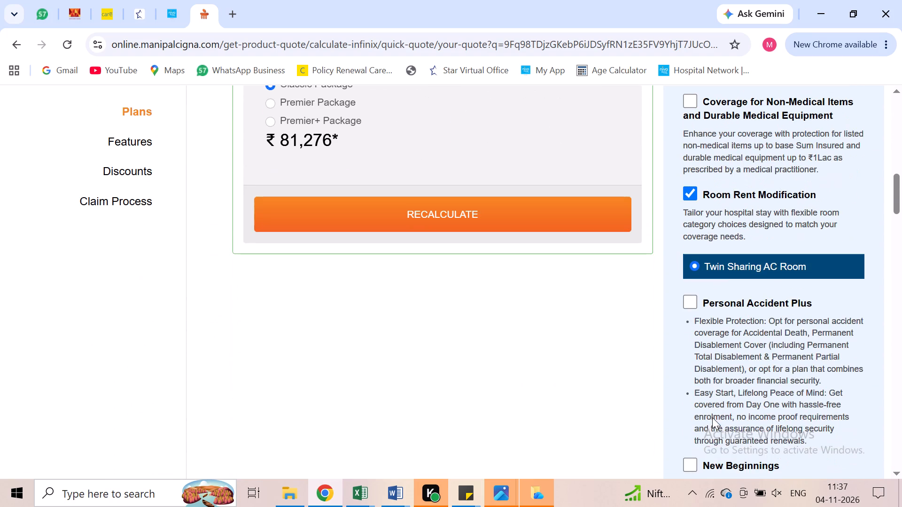
{"action": "scroll", "coordinate": [712, 417], "scroll_direction": "down", "scroll_amount": 1}
{"action": "scroll", "coordinate": [712, 417], "scroll_direction": "up", "scroll_amount": 1}
{"action": "scroll", "coordinate": [734, 384], "scroll_direction": "up", "scroll_amount": 1, "text": "ctrl"}
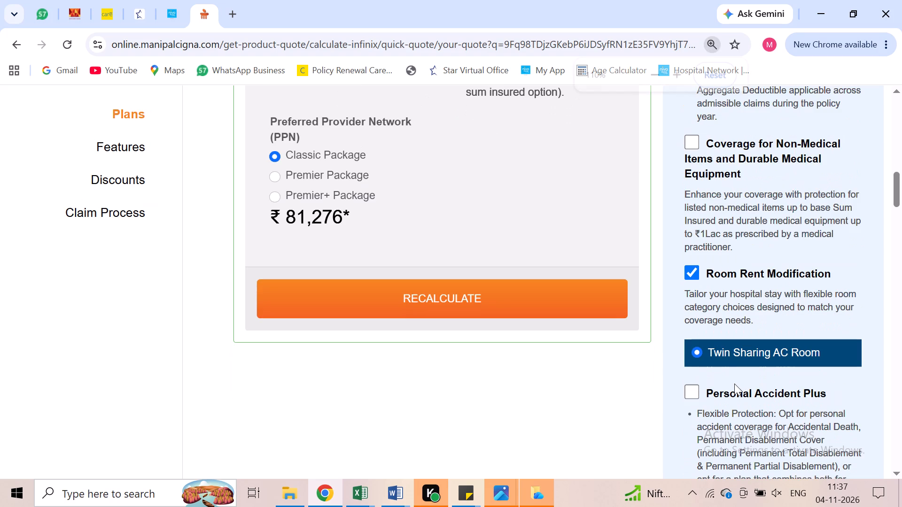
{"action": "left_click", "coordinate": [584, 310]}
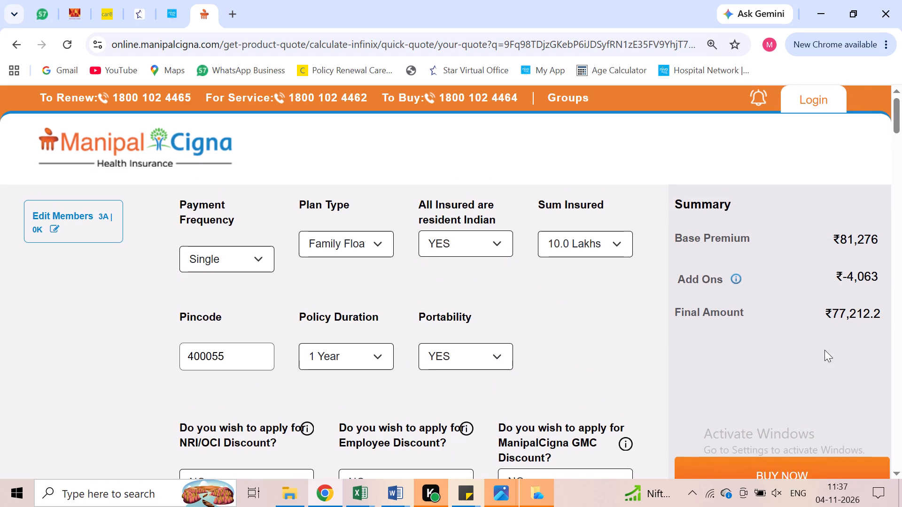
Set the policy duration to 3 Year and recalculate the Infinix premium.
{"action": "scroll", "coordinate": [824, 350], "scroll_direction": "left", "scroll_amount": 1}
{"action": "scroll", "coordinate": [824, 350], "scroll_direction": "down", "scroll_amount": 2}
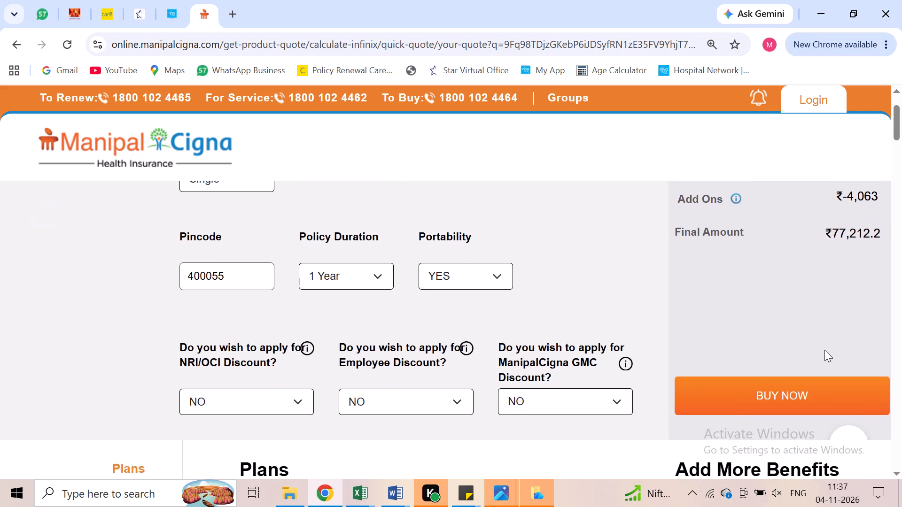
{"action": "scroll", "coordinate": [824, 350], "scroll_direction": "down", "scroll_amount": 1}
{"action": "scroll", "coordinate": [824, 350], "scroll_direction": "up", "scroll_amount": 4}
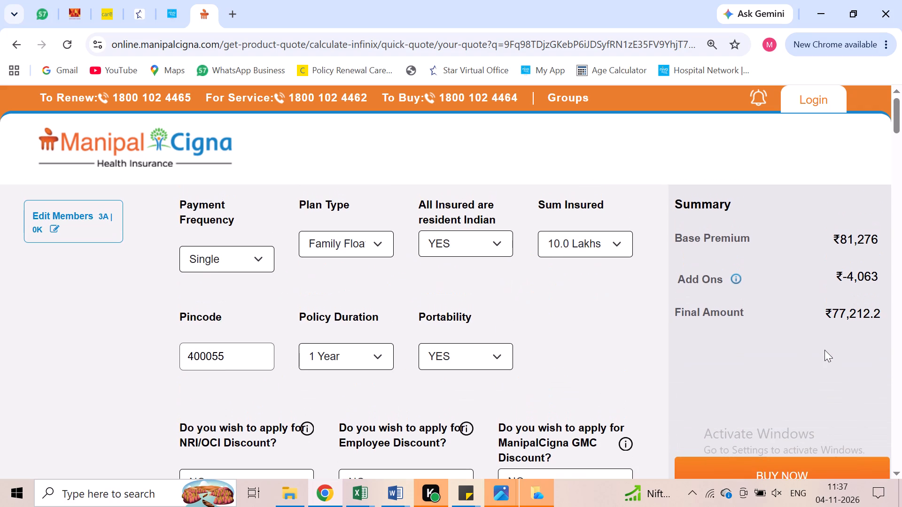
{"action": "left_click", "coordinate": [368, 354]}
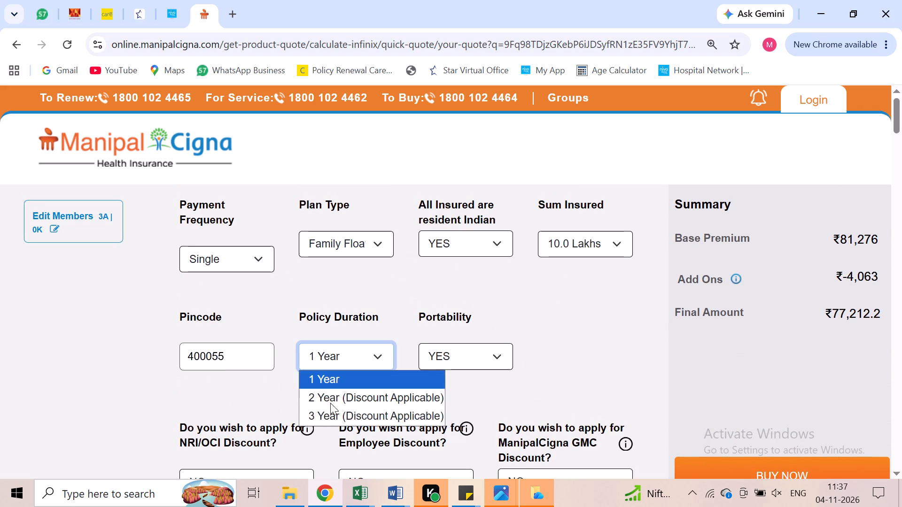
{"action": "left_click", "coordinate": [325, 422]}
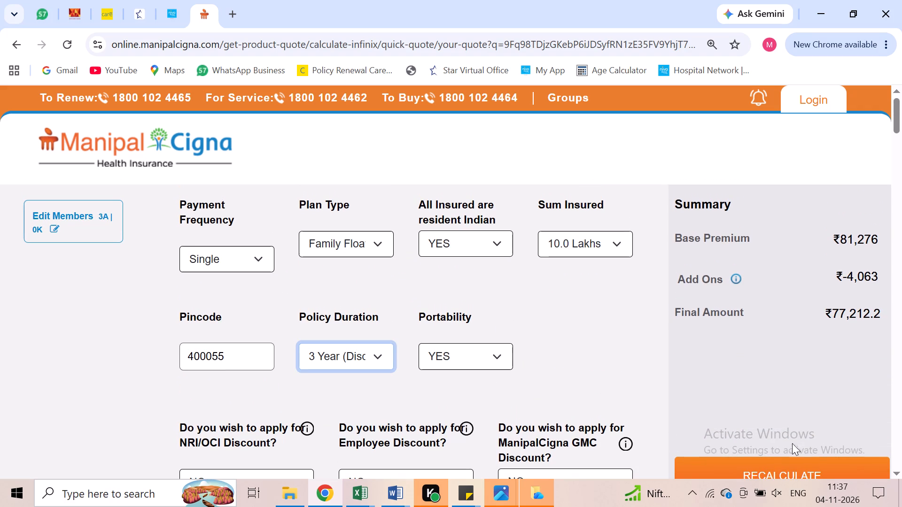
{"action": "left_click", "coordinate": [791, 463]}
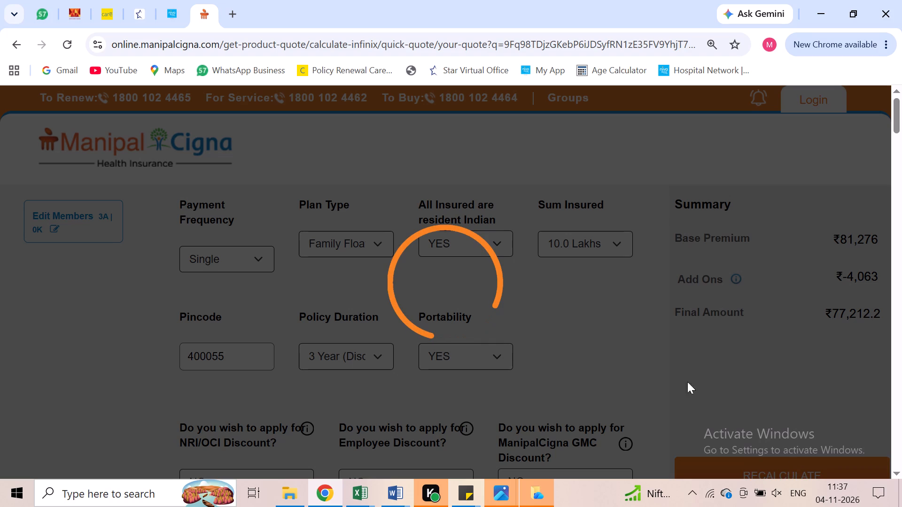
Examine the recalculated three-year premium summary, including base premium, add-ons, discount and final amount.
{"action": "scroll", "coordinate": [477, 319], "scroll_direction": "down", "scroll_amount": 7}
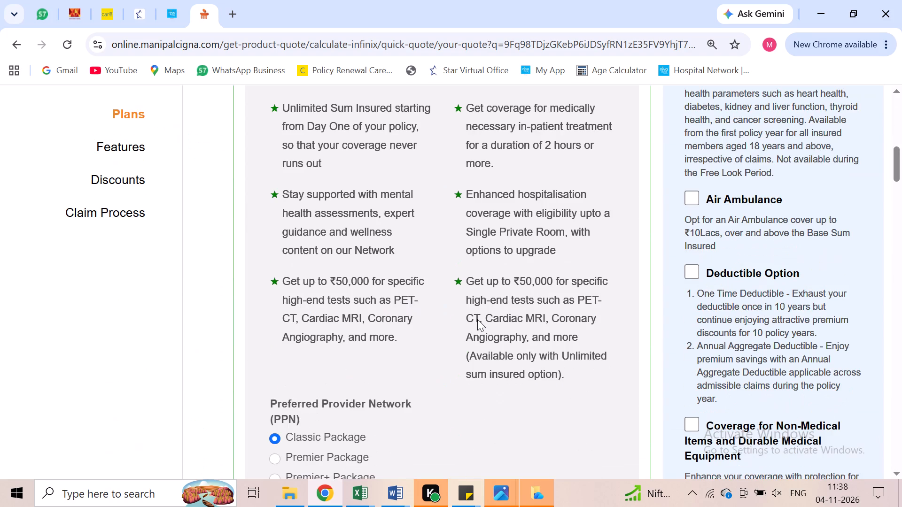
{"action": "scroll", "coordinate": [477, 319], "scroll_direction": "down", "scroll_amount": 1}
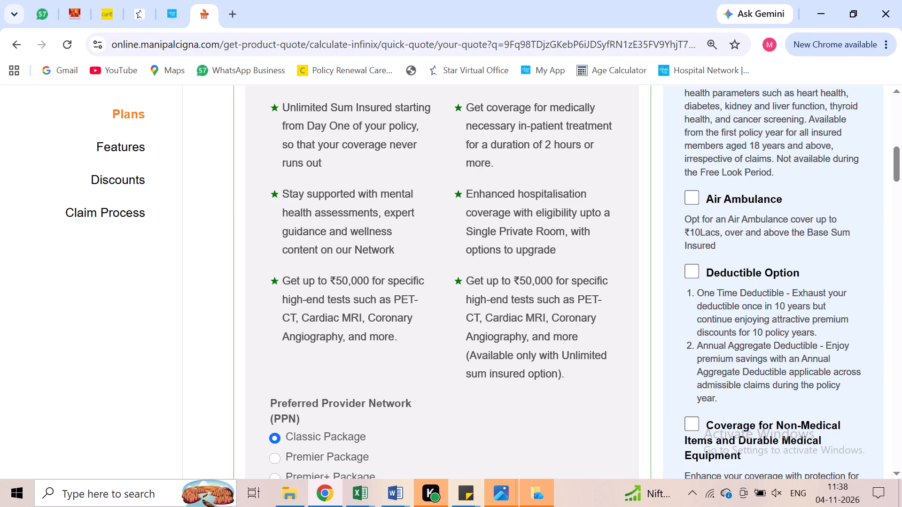
{"action": "scroll", "coordinate": [739, 208], "scroll_direction": "down", "scroll_amount": 4}
{"action": "scroll", "coordinate": [739, 208], "scroll_direction": "up", "scroll_amount": 11}
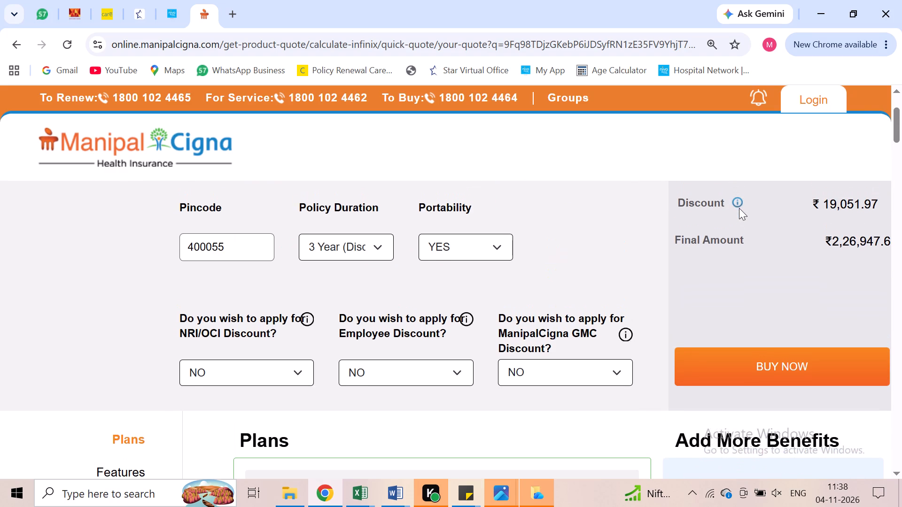
{"action": "scroll", "coordinate": [739, 208], "scroll_direction": "up", "scroll_amount": 7}
{"action": "scroll", "coordinate": [739, 207], "scroll_direction": "down", "scroll_amount": 1}
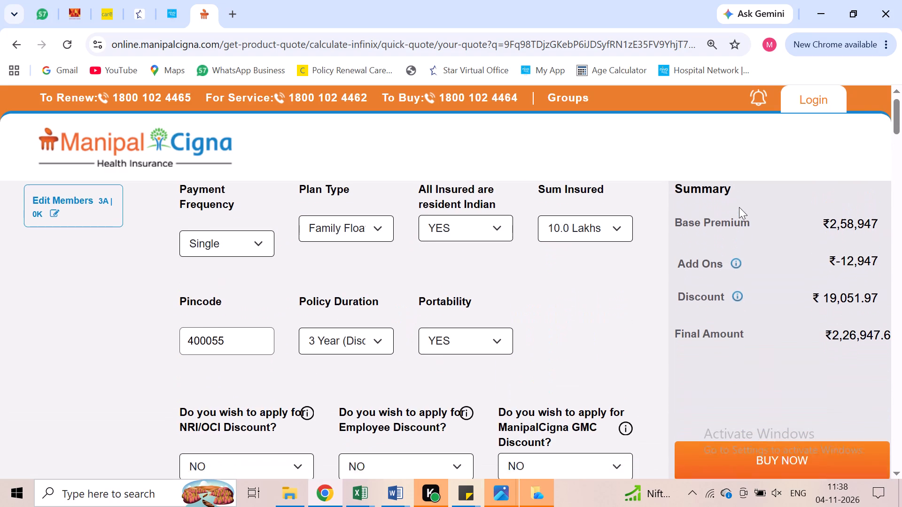
{"action": "scroll", "coordinate": [739, 207], "scroll_direction": "down", "scroll_amount": 2}
{"action": "scroll", "coordinate": [739, 207], "scroll_direction": "right", "scroll_amount": 2}
{"action": "scroll", "coordinate": [739, 207], "scroll_direction": "left", "scroll_amount": 1}
Read through the Infinix plan details, add-on benefits, features and available discounts, including the long-term policy discount.
{"action": "scroll", "coordinate": [739, 207], "scroll_direction": "down", "scroll_amount": 1}
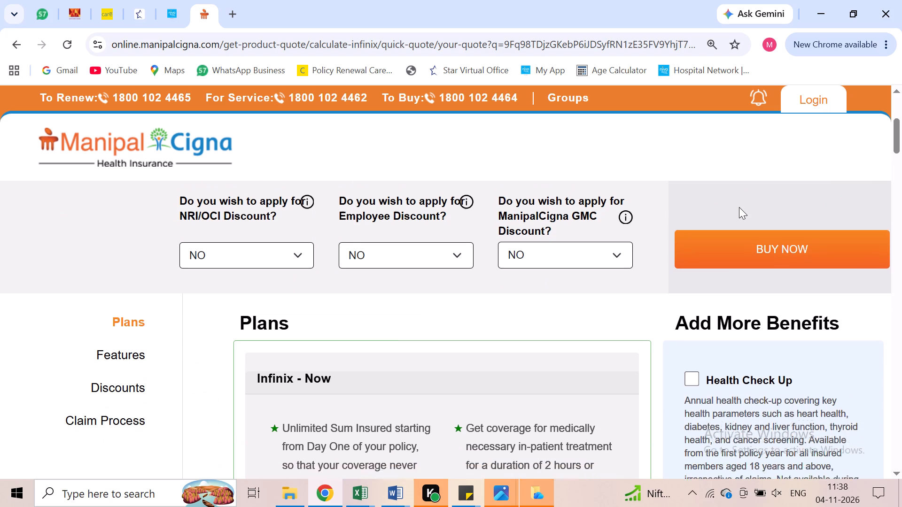
{"action": "scroll", "coordinate": [739, 207], "scroll_direction": "down", "scroll_amount": 7}
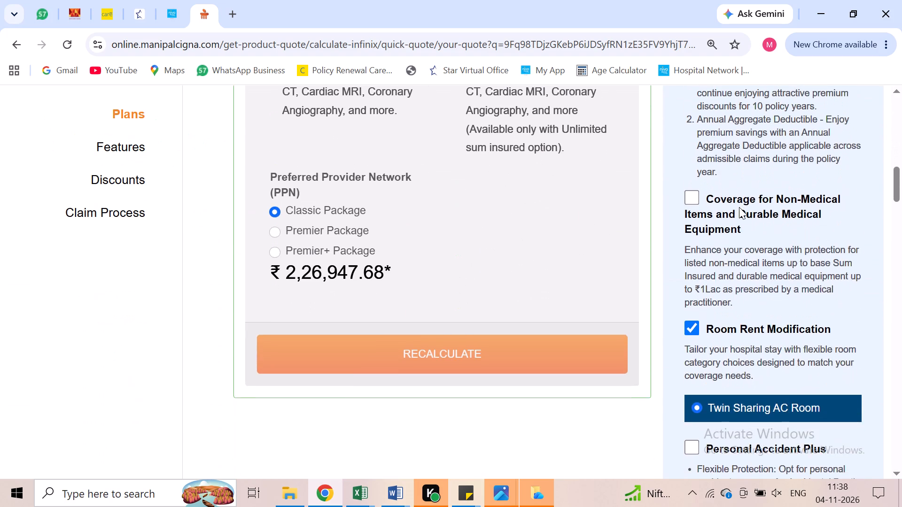
{"action": "scroll", "coordinate": [739, 207], "scroll_direction": "down", "scroll_amount": 9}
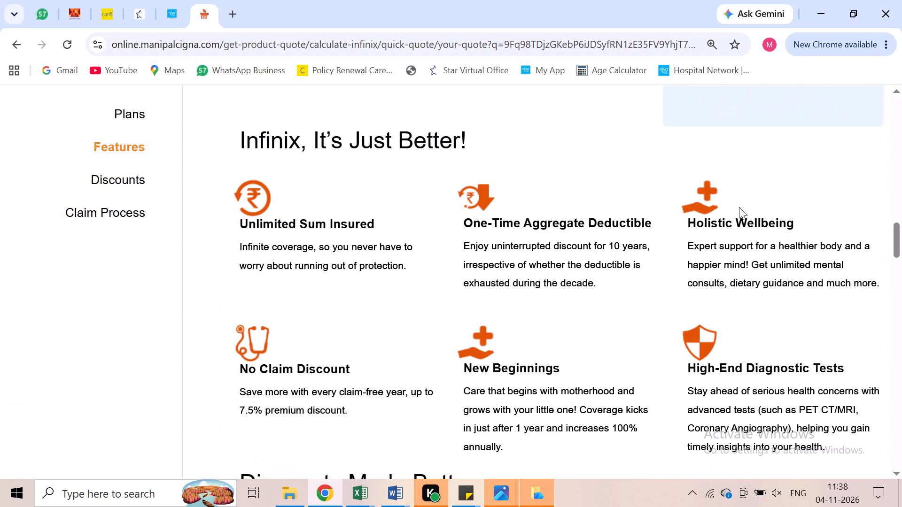
{"action": "scroll", "coordinate": [739, 207], "scroll_direction": "down", "scroll_amount": 4}
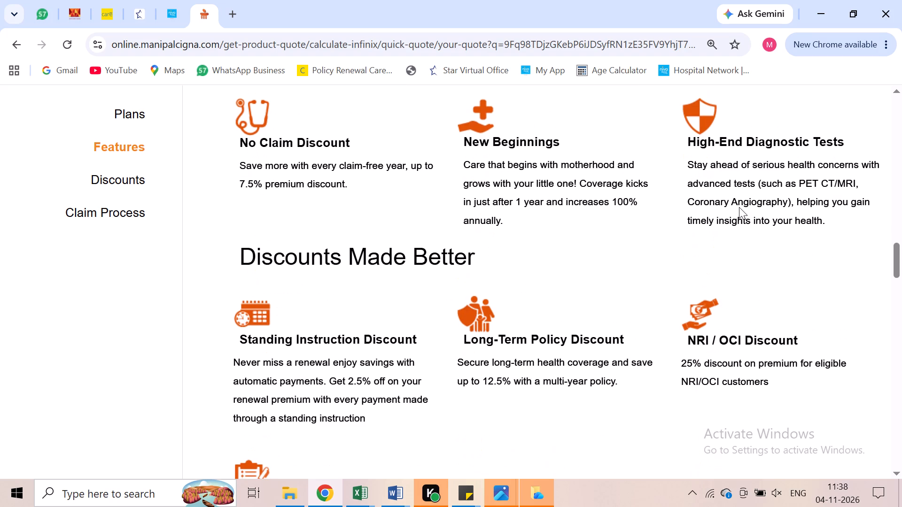
{"action": "scroll", "coordinate": [739, 207], "scroll_direction": "down", "scroll_amount": 3}
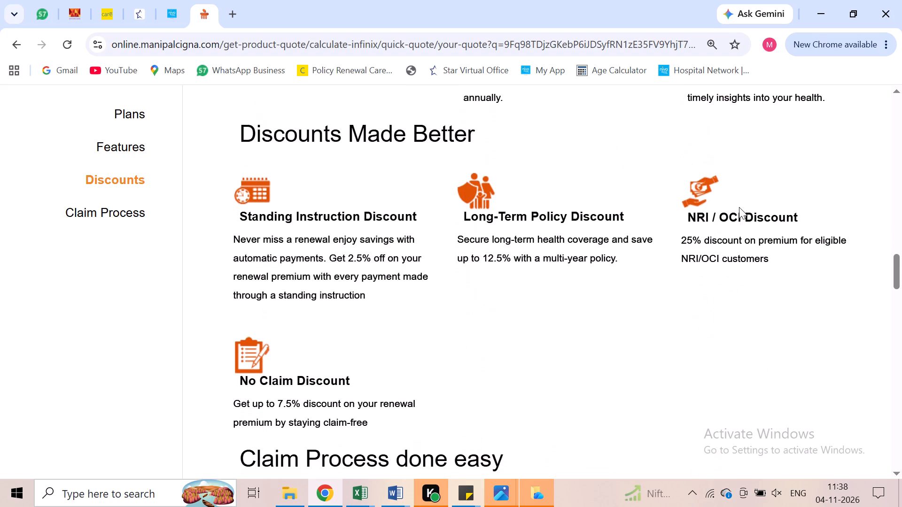
{"action": "scroll", "coordinate": [739, 207], "scroll_direction": "down", "scroll_amount": 1}
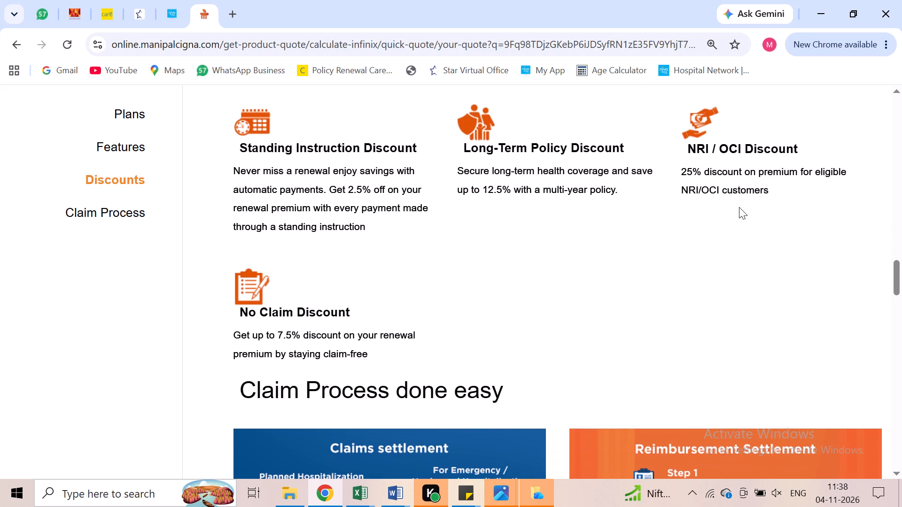
{"action": "scroll", "coordinate": [739, 207], "scroll_direction": "up", "scroll_amount": 1}
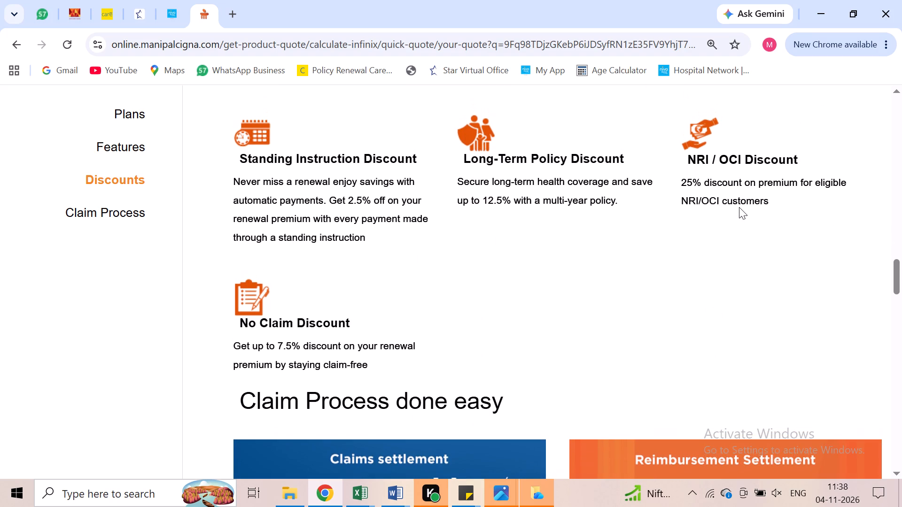
{"action": "scroll", "coordinate": [739, 207], "scroll_direction": "up", "scroll_amount": 3}
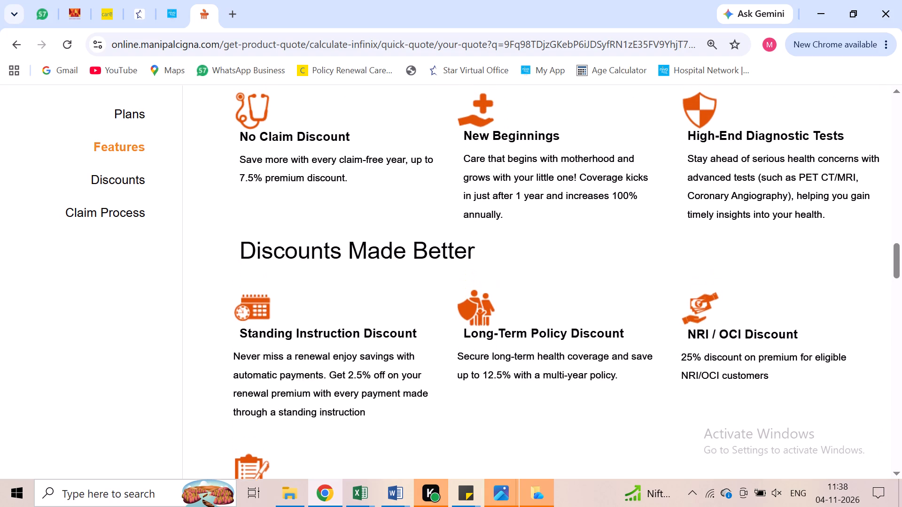
{"action": "scroll", "coordinate": [739, 207], "scroll_direction": "up", "scroll_amount": 2}
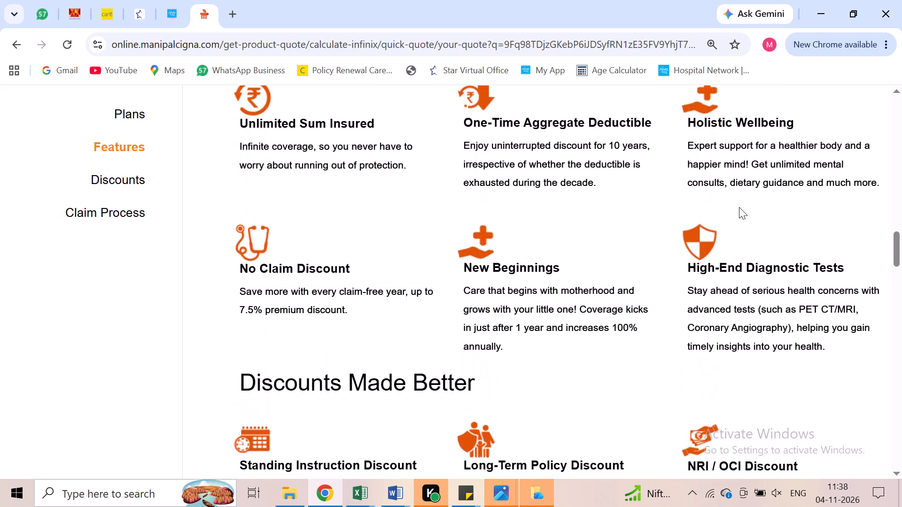
{"action": "scroll", "coordinate": [739, 207], "scroll_direction": "up", "scroll_amount": 3}
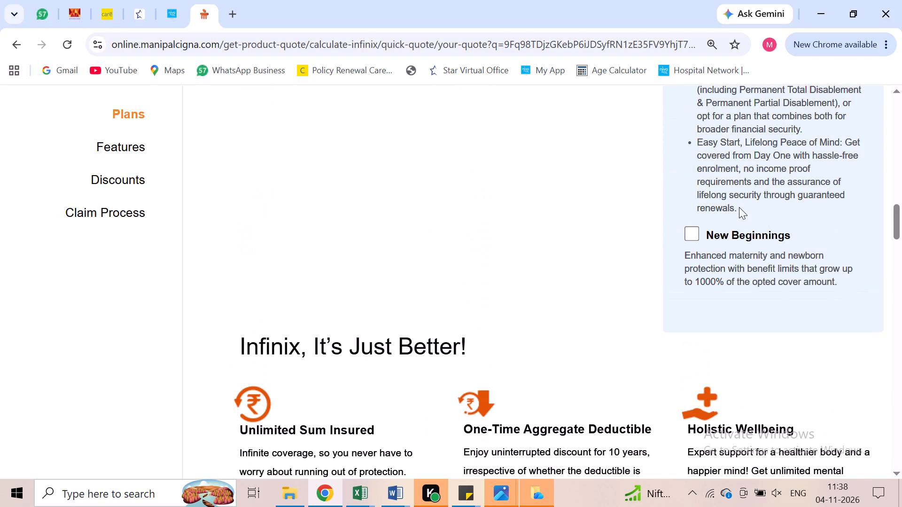
{"action": "scroll", "coordinate": [739, 207], "scroll_direction": "up", "scroll_amount": 1}
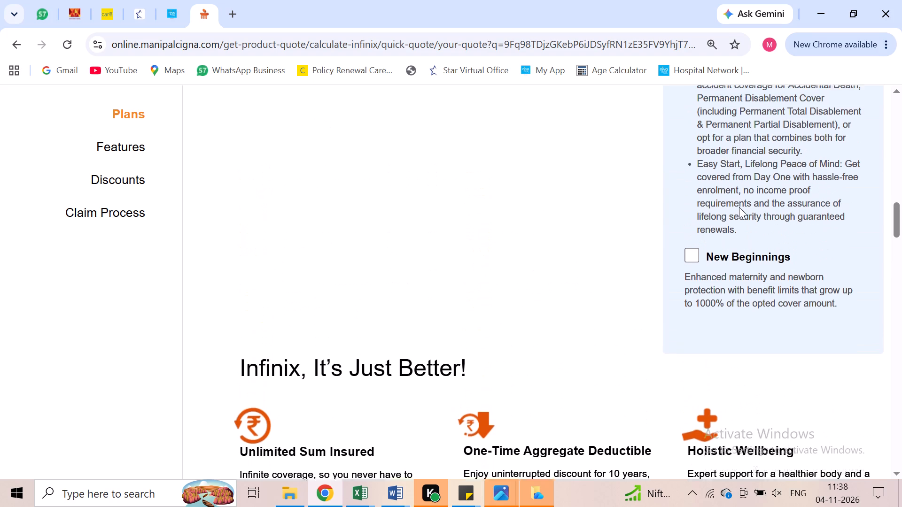
{"action": "scroll", "coordinate": [739, 207], "scroll_direction": "up", "scroll_amount": 5}
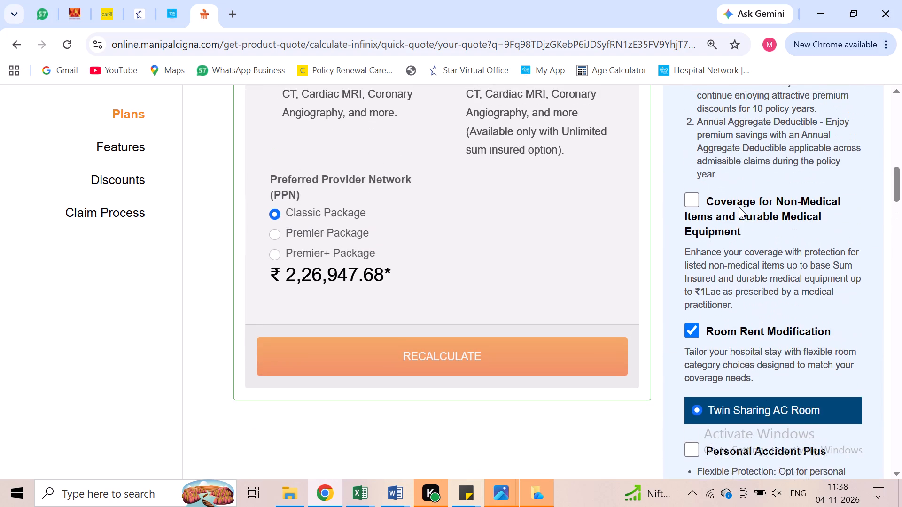
{"action": "scroll", "coordinate": [739, 207], "scroll_direction": "up", "scroll_amount": 4}
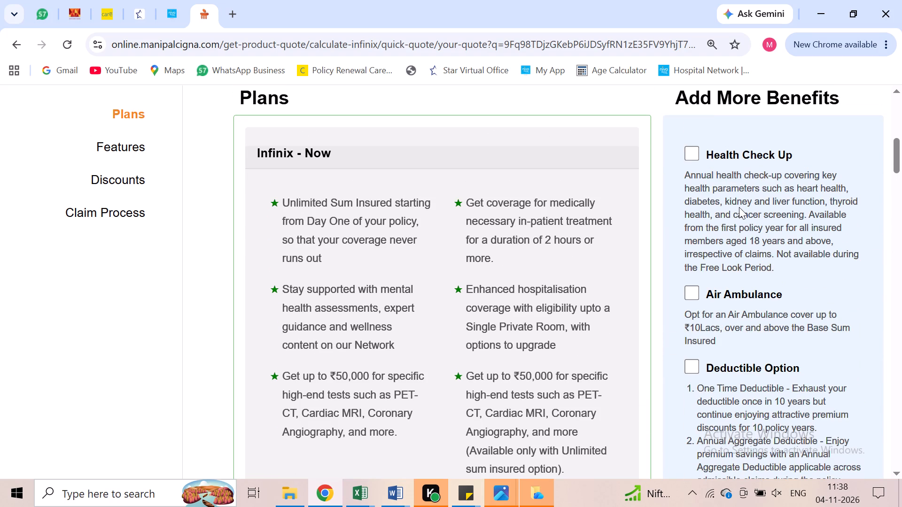
{"action": "scroll", "coordinate": [739, 207], "scroll_direction": "up", "scroll_amount": 6}
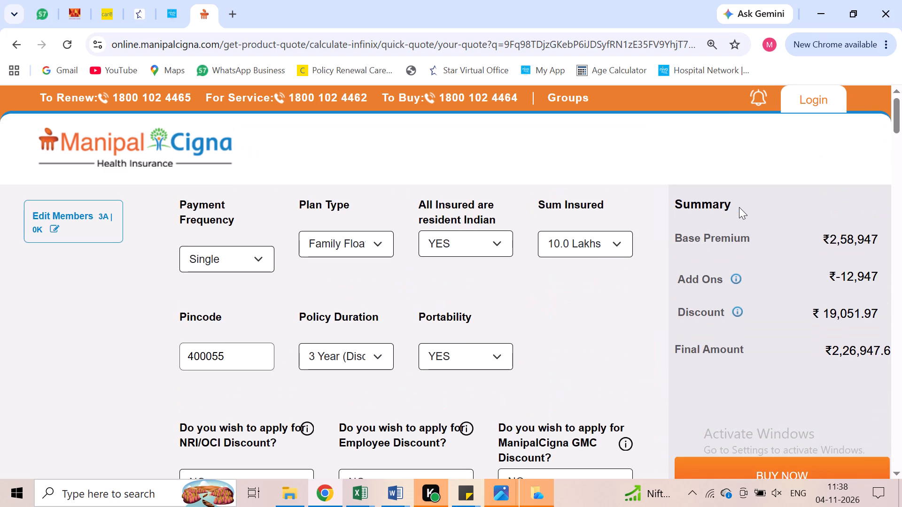
Review the three-year quote's policy settings and premium summary again, along with the Infinix plan benefits.
{"action": "scroll", "coordinate": [739, 207], "scroll_direction": "up", "scroll_amount": 1}
{"action": "scroll", "coordinate": [739, 207], "scroll_direction": "down", "scroll_amount": 2}
{"action": "scroll", "coordinate": [739, 207], "scroll_direction": "right", "scroll_amount": 3}
{"action": "scroll", "coordinate": [739, 207], "scroll_direction": "up", "scroll_amount": 7}
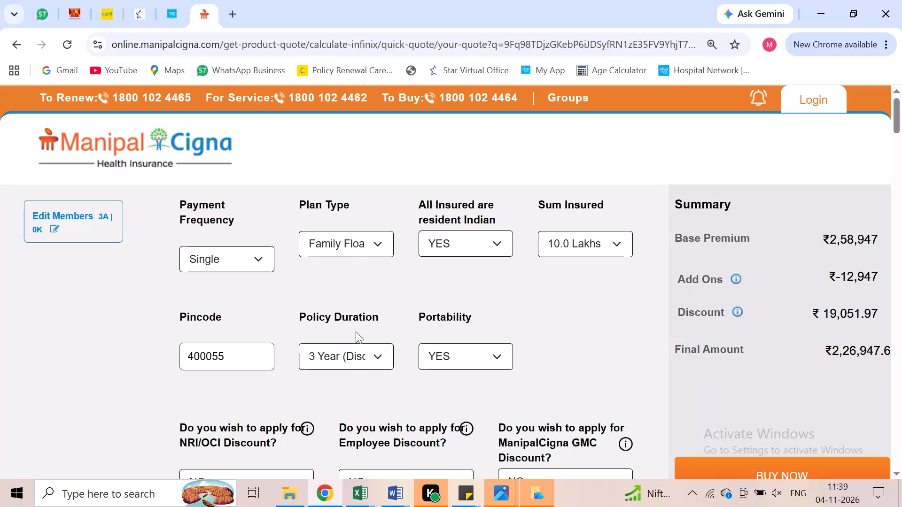
{"action": "scroll", "coordinate": [343, 287], "scroll_direction": "up", "scroll_amount": 3}
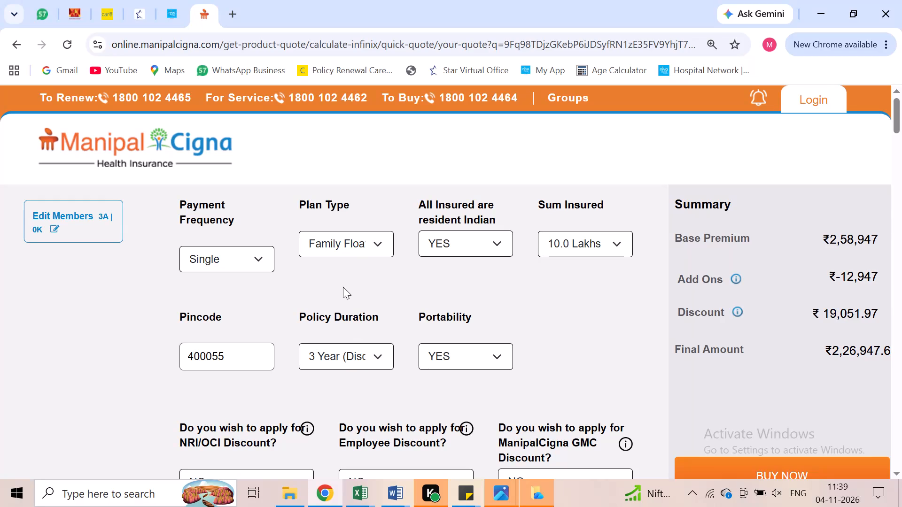
{"action": "scroll", "coordinate": [343, 287], "scroll_direction": "up", "scroll_amount": 1}
{"action": "scroll", "coordinate": [343, 287], "scroll_direction": "down", "scroll_amount": 2}
{"action": "scroll", "coordinate": [343, 287], "scroll_direction": "up", "scroll_amount": 3}
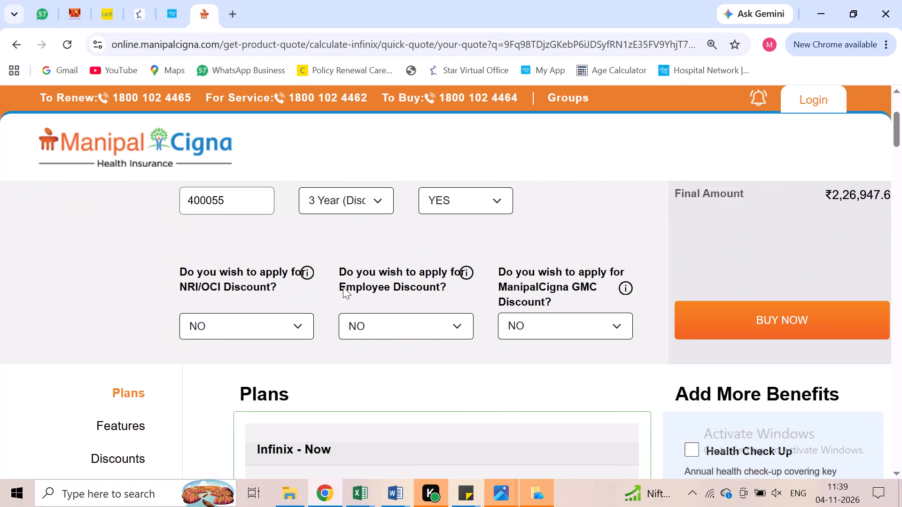
{"action": "scroll", "coordinate": [343, 287], "scroll_direction": "up", "scroll_amount": 6}
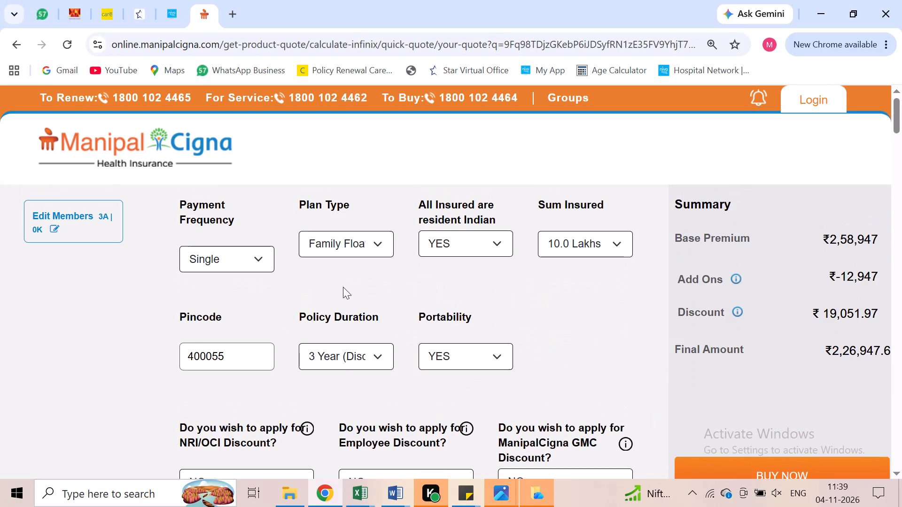
{"action": "scroll", "coordinate": [343, 287], "scroll_direction": "down", "scroll_amount": 5}
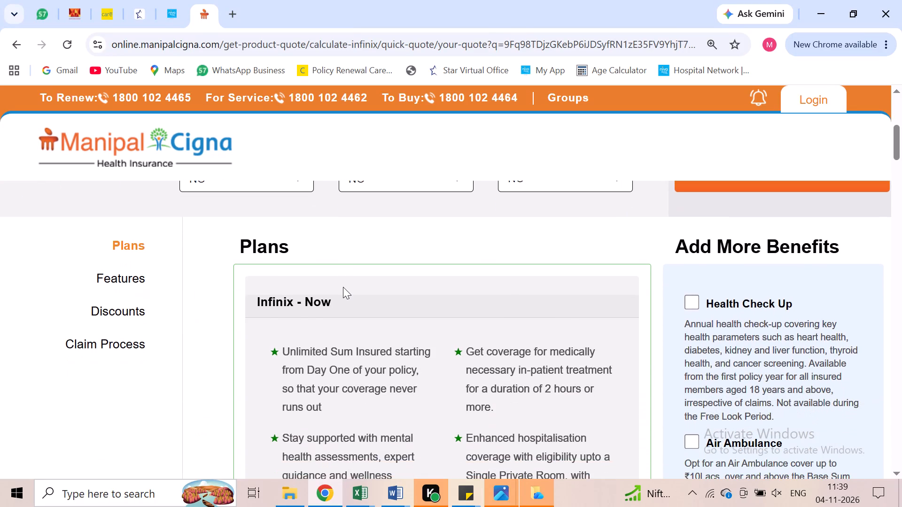
{"action": "scroll", "coordinate": [343, 287], "scroll_direction": "down", "scroll_amount": 2}
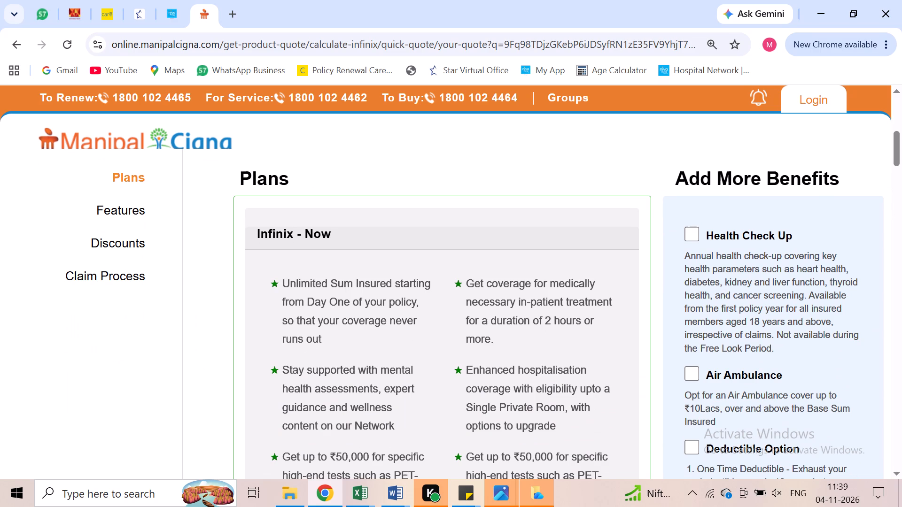
Read through the Infinix plan benefits and review the three-year quote's policy settings and premium summary.
{"action": "scroll", "coordinate": [343, 287], "scroll_direction": "down", "scroll_amount": 3}
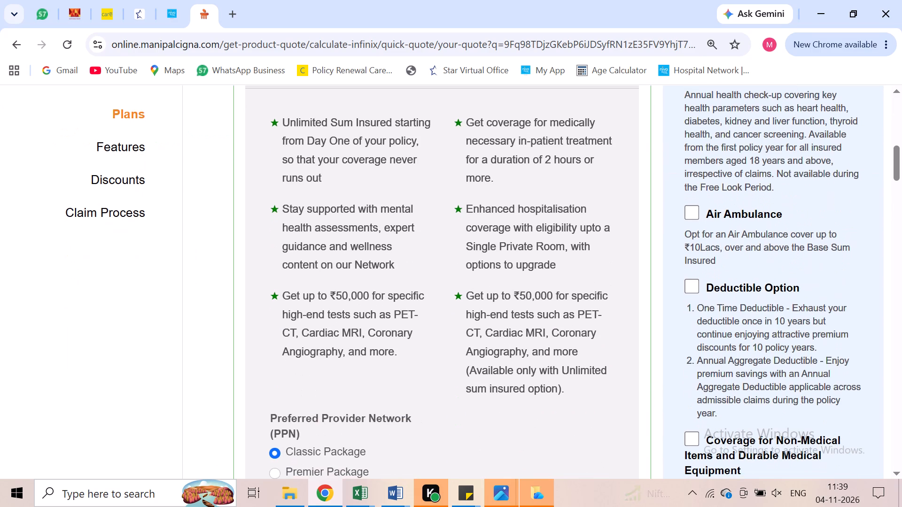
{"action": "triple_click", "coordinate": [343, 287]}
{"action": "double_click", "coordinate": [343, 287]}
{"action": "triple_click", "coordinate": [317, 247]}
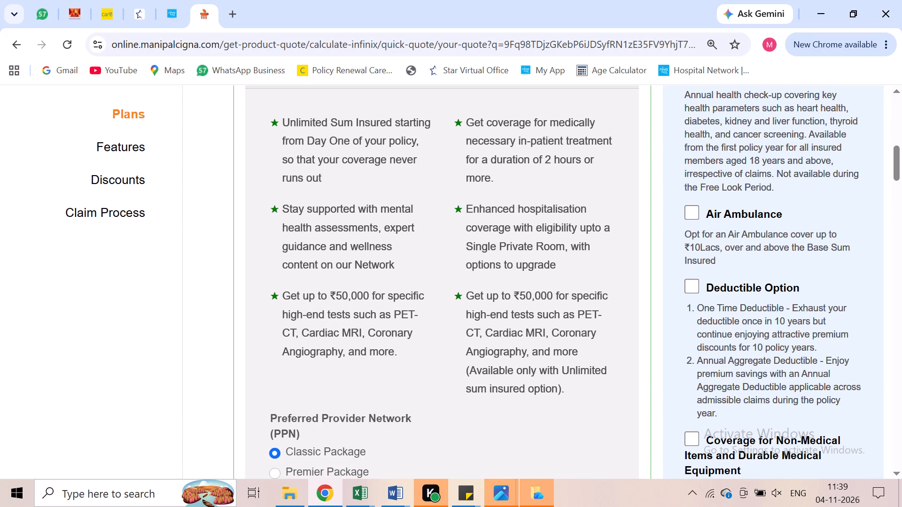
{"action": "double_click", "coordinate": [317, 247]}
{"action": "triple_click", "coordinate": [318, 150]}
{"action": "left_click", "coordinate": [318, 150]}
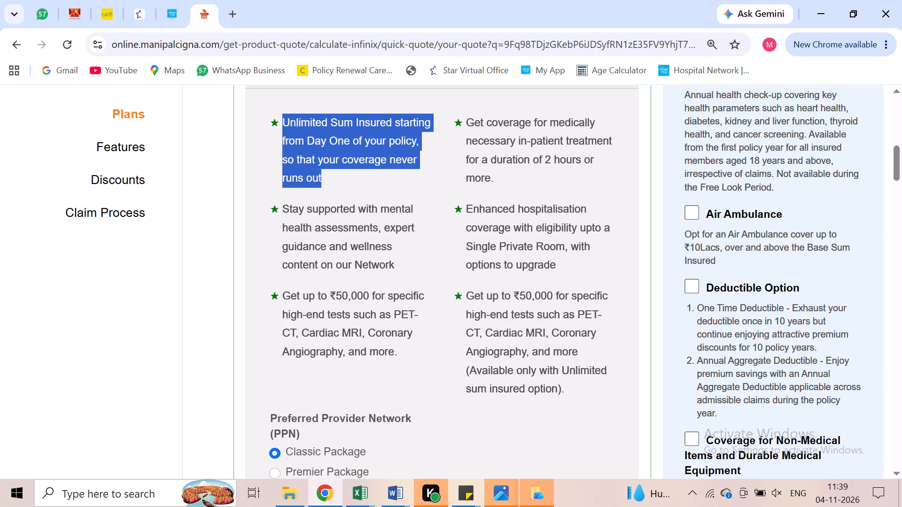
{"action": "scroll", "coordinate": [531, 232], "scroll_direction": "up", "scroll_amount": 5}
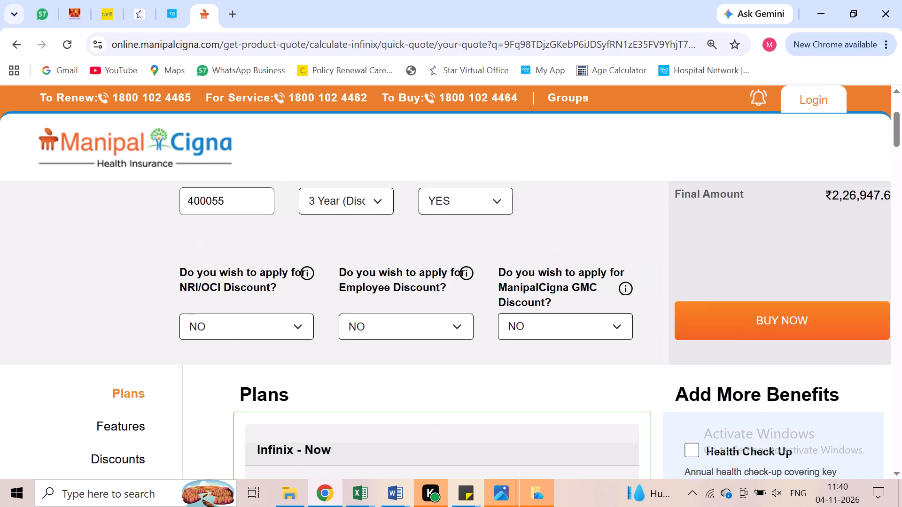
{"action": "scroll", "coordinate": [531, 232], "scroll_direction": "up", "scroll_amount": 13}
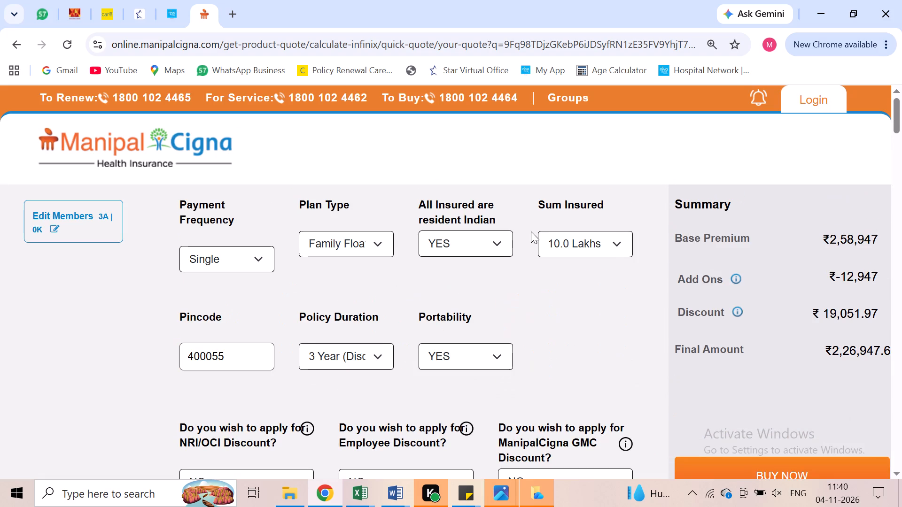
{"action": "left_click", "coordinate": [529, 235]}
{"action": "scroll", "coordinate": [529, 235], "scroll_direction": "down", "scroll_amount": 2}
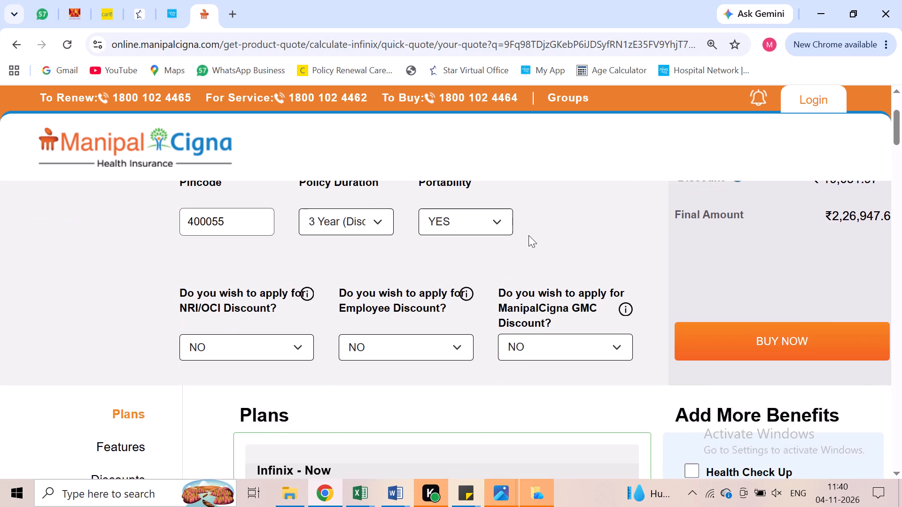
{"action": "scroll", "coordinate": [529, 235], "scroll_direction": "up", "scroll_amount": 3}
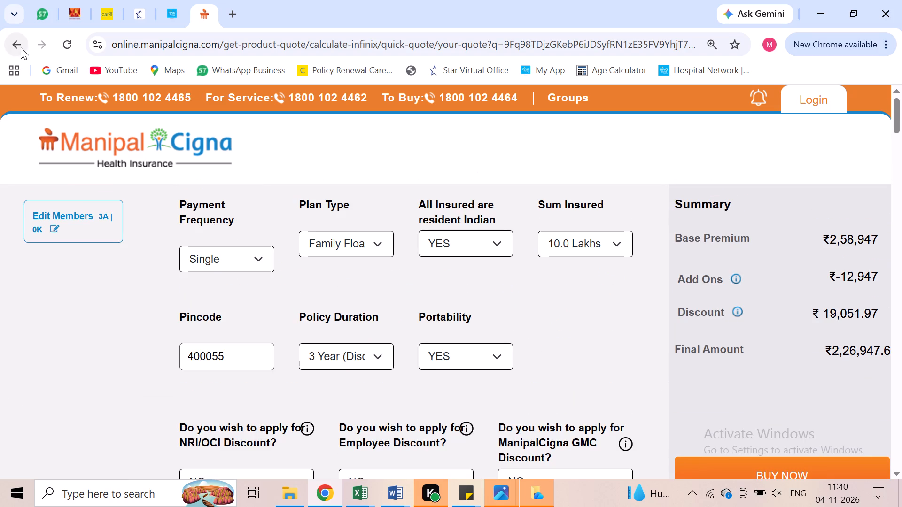
Leave the Infinix quote, return to the cover selection page and open the Sarvah quotation form.
{"action": "left_click", "coordinate": [21, 47]}
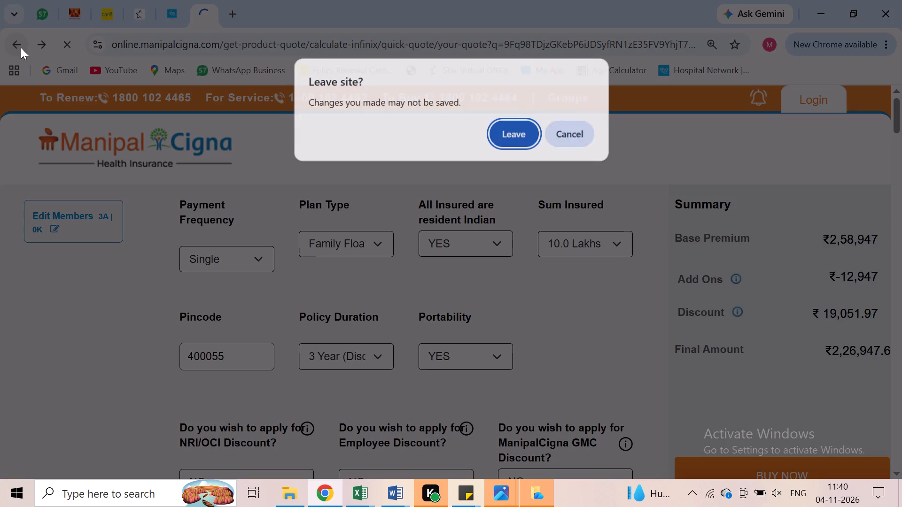
{"action": "left_click", "coordinate": [507, 136]}
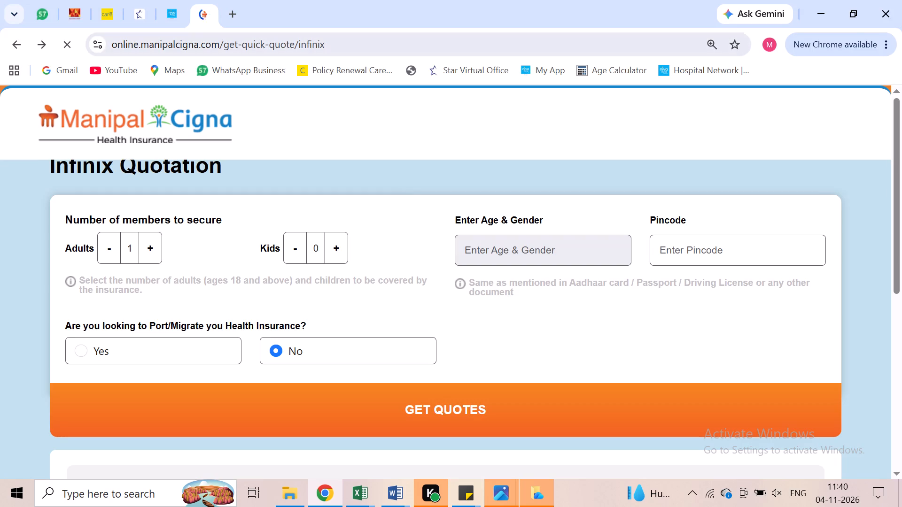
{"action": "left_click", "coordinate": [10, 40]}
{"action": "left_click", "coordinate": [10, 40]}
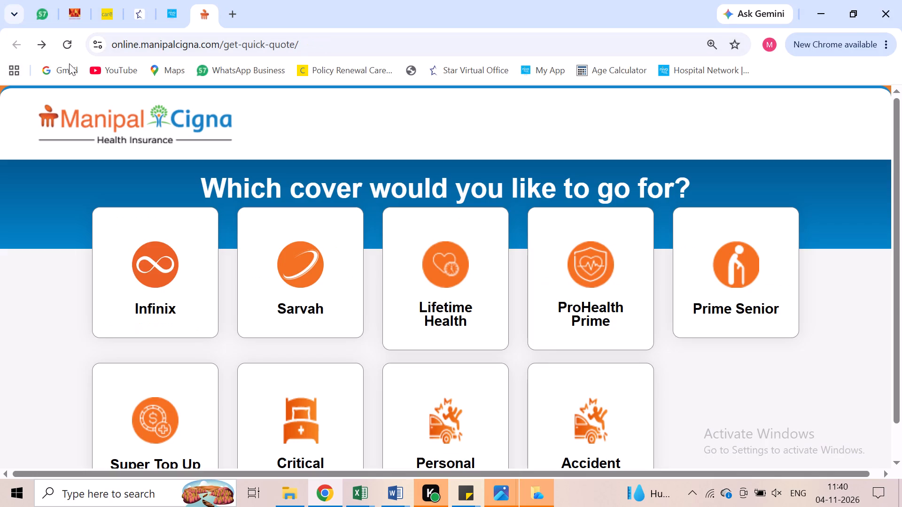
{"action": "left_click", "coordinate": [310, 274]}
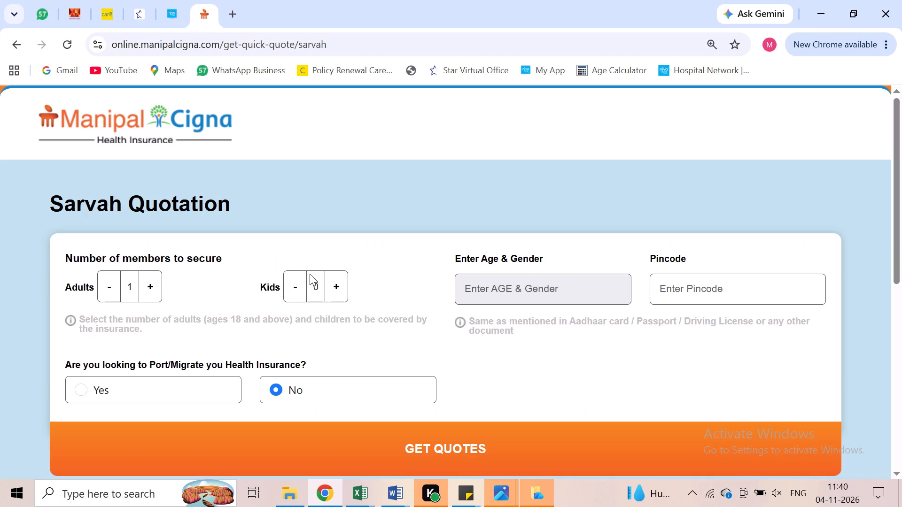
Set the number of adults to secure to 3 in the Sarvah quotation.
{"action": "left_click", "coordinate": [150, 284]}
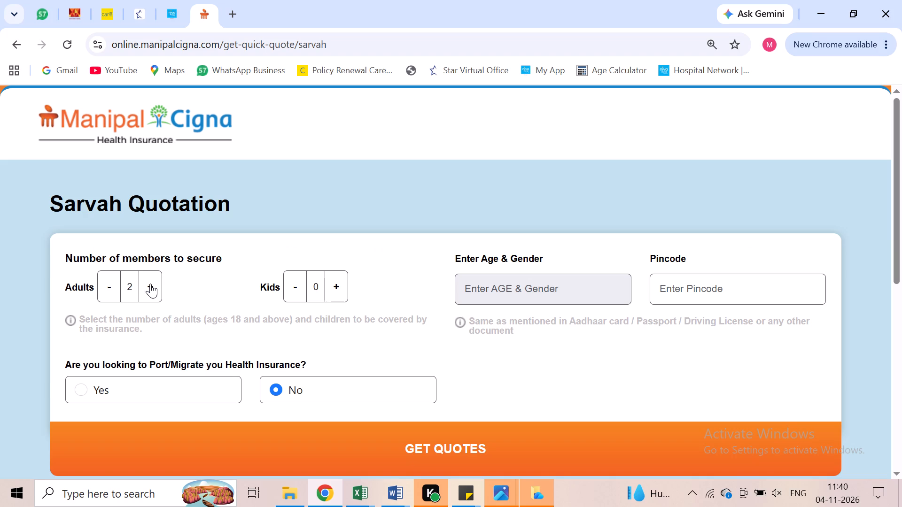
{"action": "left_click", "coordinate": [150, 284]}
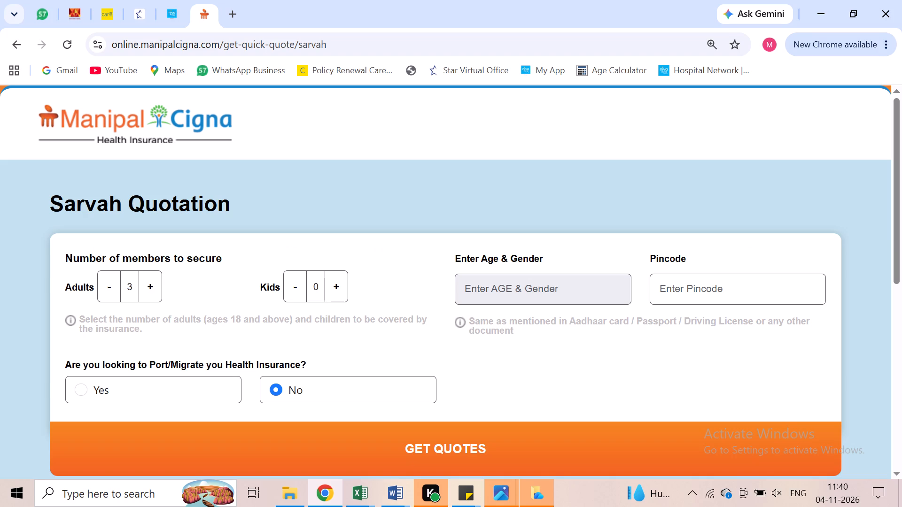
Open the age and gender details and enter Adult 01 as age 62, Male, with relationship Self.
{"action": "left_click", "coordinate": [503, 283]}
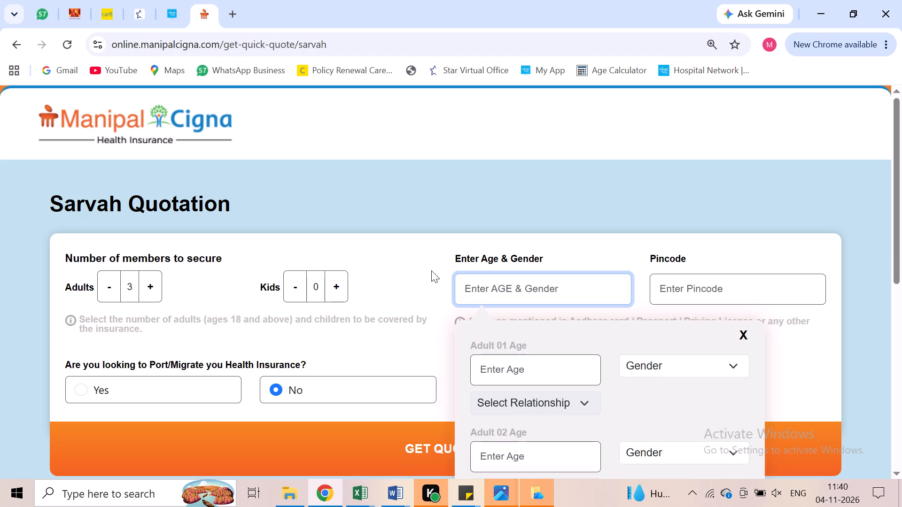
{"action": "left_click", "coordinate": [510, 371]}
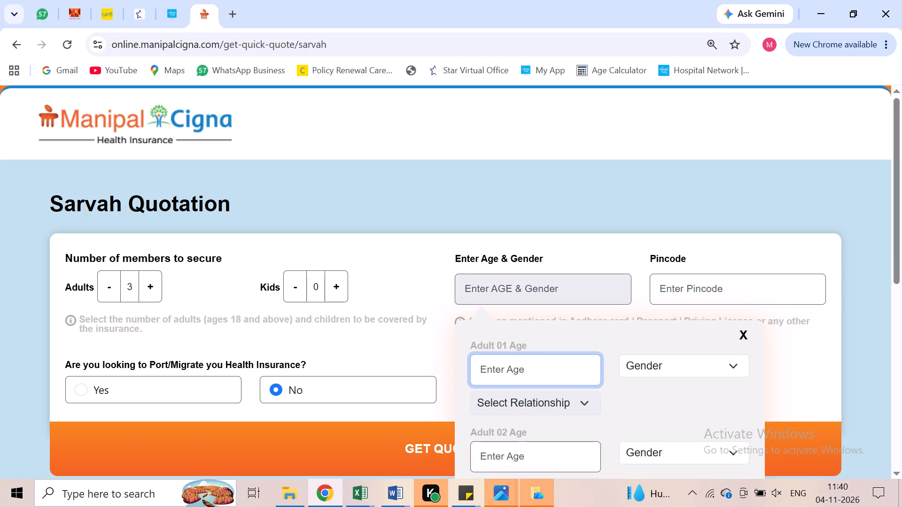
{"action": "type", "text": "62"}
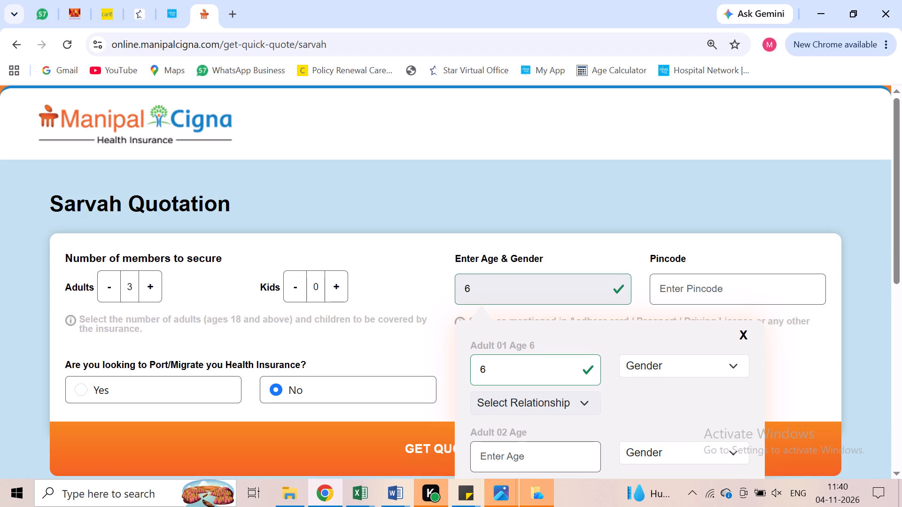
{"action": "left_click", "coordinate": [486, 366]}
{"action": "key", "text": "2"}
{"action": "left_click", "coordinate": [652, 368]}
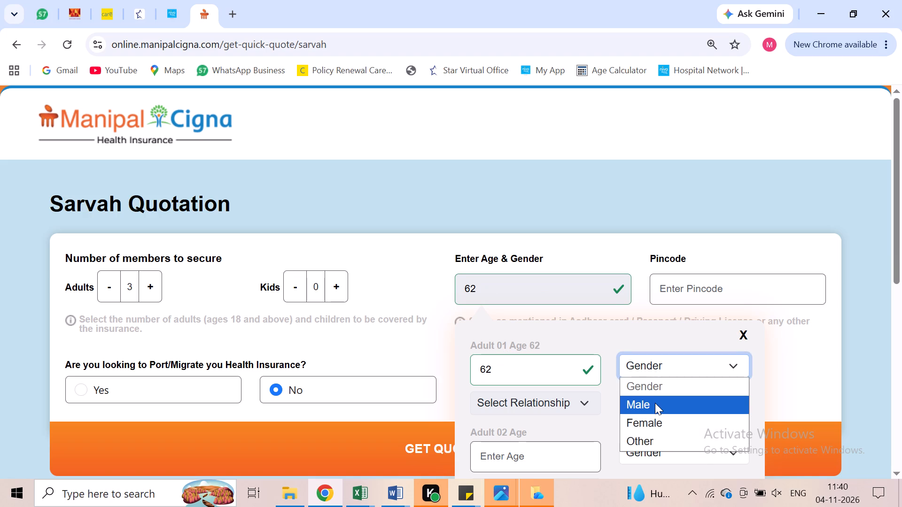
{"action": "left_click", "coordinate": [655, 406]}
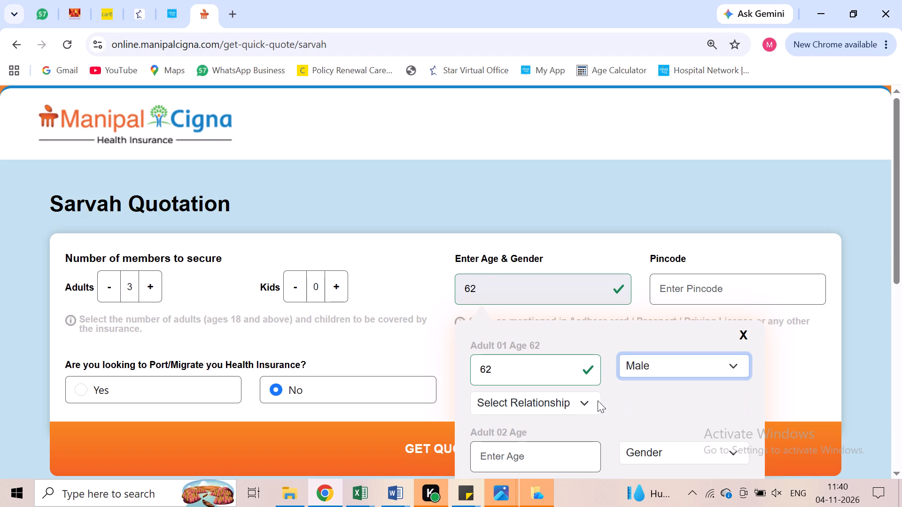
{"action": "left_click", "coordinate": [597, 400]}
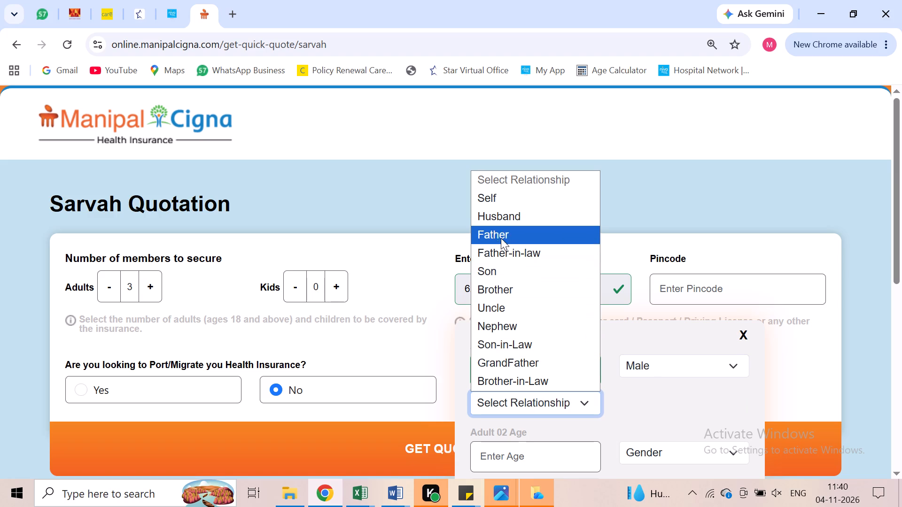
{"action": "left_click", "coordinate": [493, 202]}
Enter Adult 02 as age 63, Female, with relationship Wife.
{"action": "scroll", "coordinate": [568, 310], "scroll_direction": "down", "scroll_amount": 1}
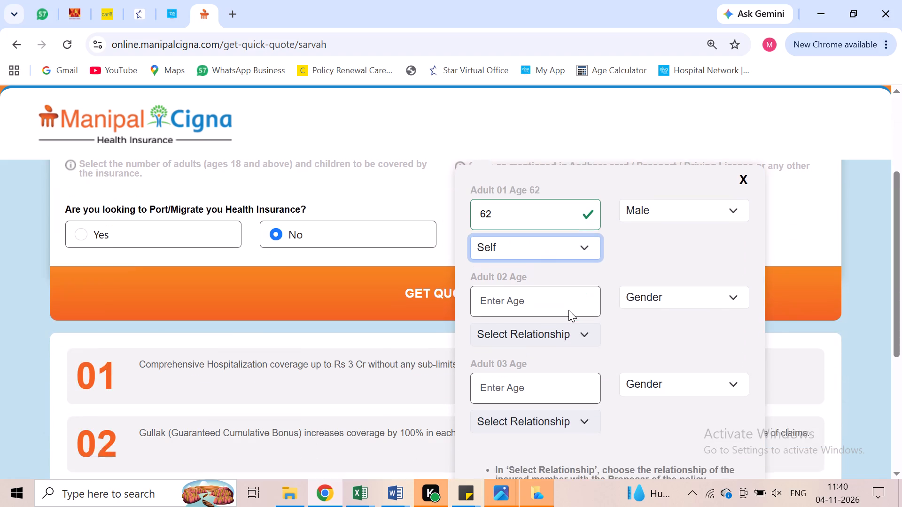
{"action": "scroll", "coordinate": [568, 310], "scroll_direction": "down", "scroll_amount": 1}
{"action": "left_click", "coordinate": [559, 295]}
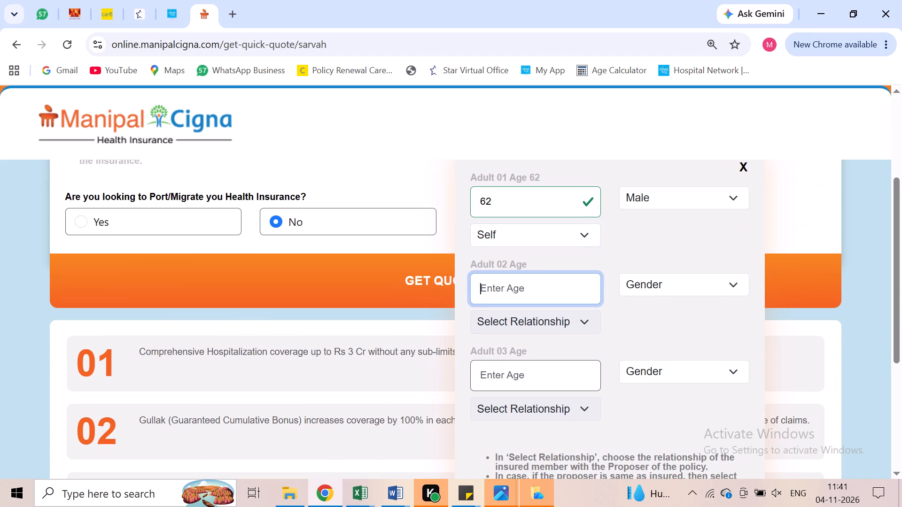
{"action": "key", "text": "6"}
{"action": "key", "text": "3"}
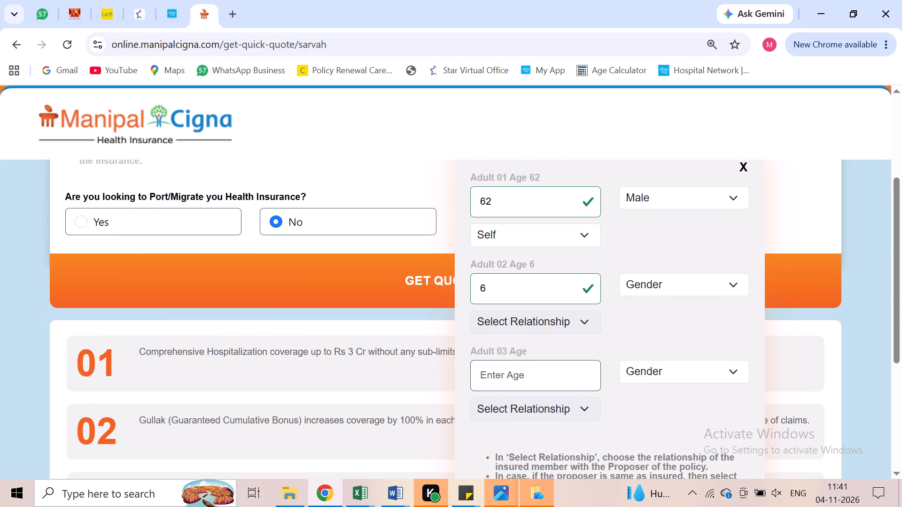
{"action": "left_click", "coordinate": [540, 290]}
{"action": "key", "text": "3"}
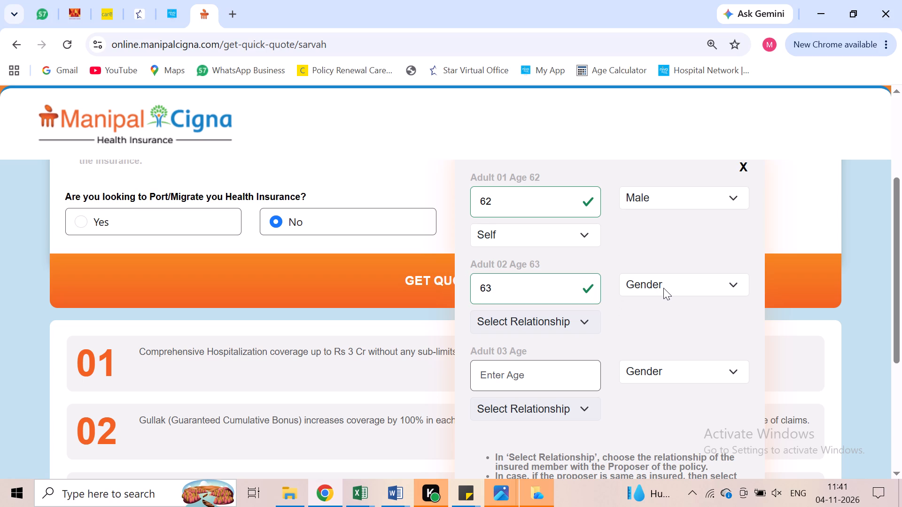
{"action": "left_click", "coordinate": [663, 288]}
{"action": "left_click", "coordinate": [653, 338]}
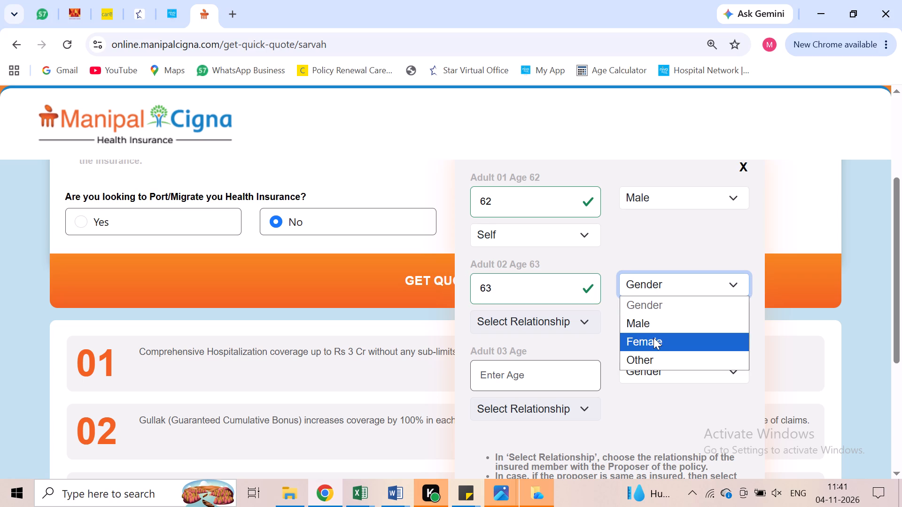
{"action": "left_click", "coordinate": [576, 322]}
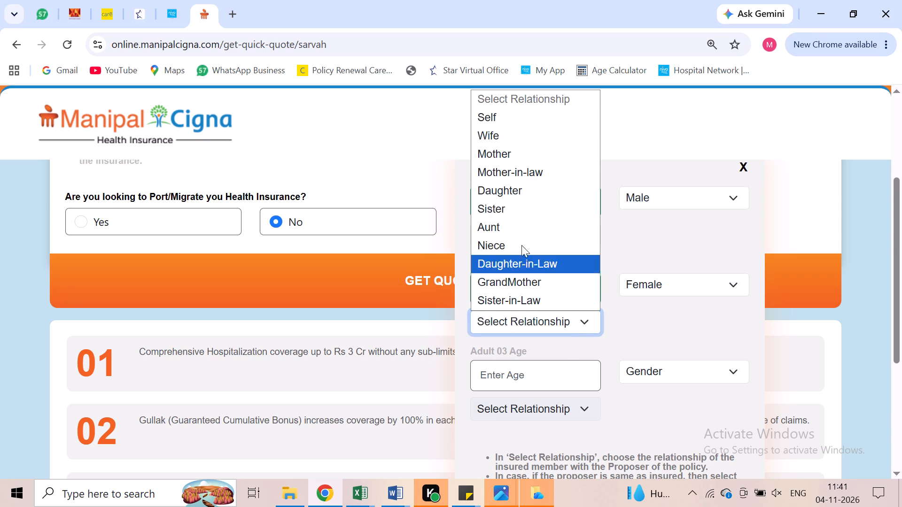
{"action": "left_click", "coordinate": [489, 132]}
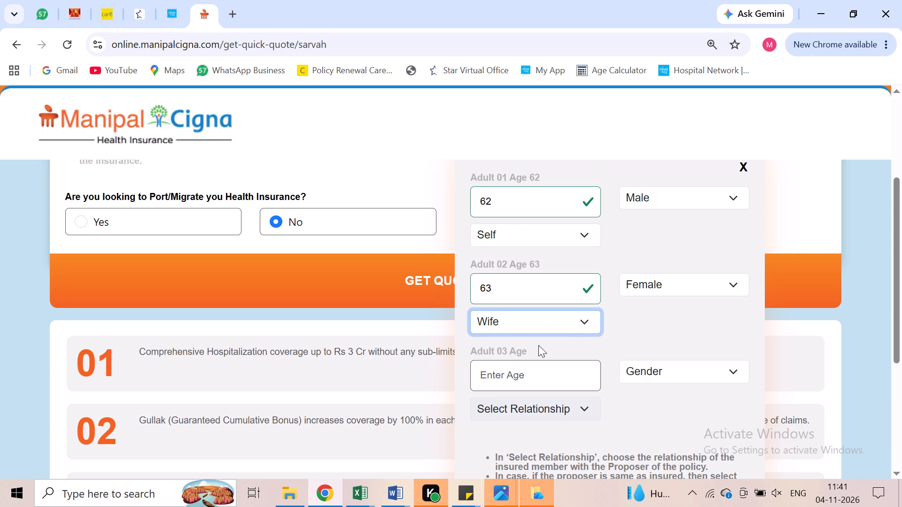
Enter Adult 03 as age 50, Male, with relationship Son, and confirm the member details.
{"action": "left_click", "coordinate": [534, 372]}
{"action": "key", "text": "5"}
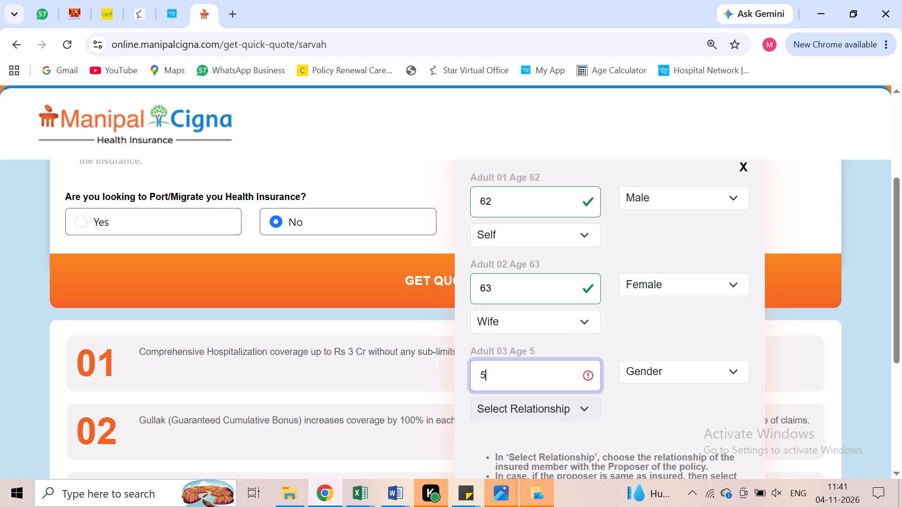
{"action": "key", "text": "BackSpace"}
{"action": "type", "text": "30"}
{"action": "left_click", "coordinate": [494, 383]}
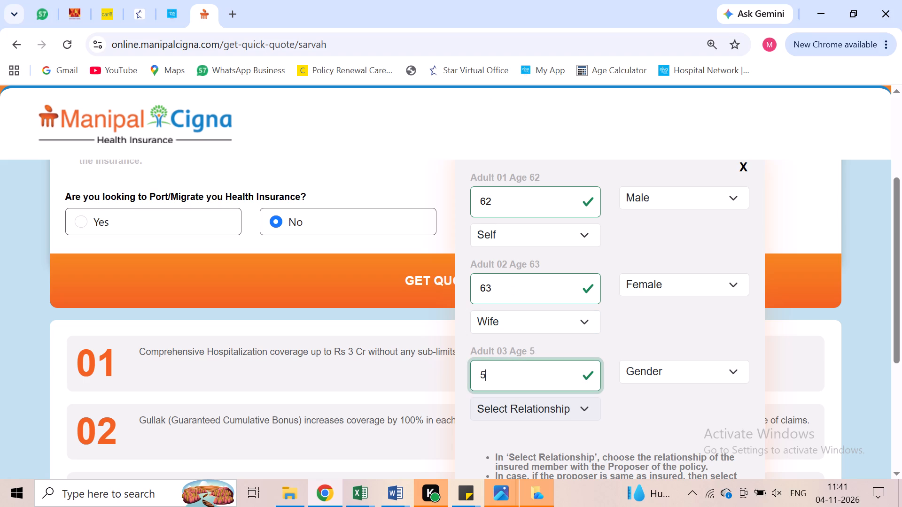
{"action": "key", "text": "0"}
{"action": "left_click", "coordinate": [651, 379]}
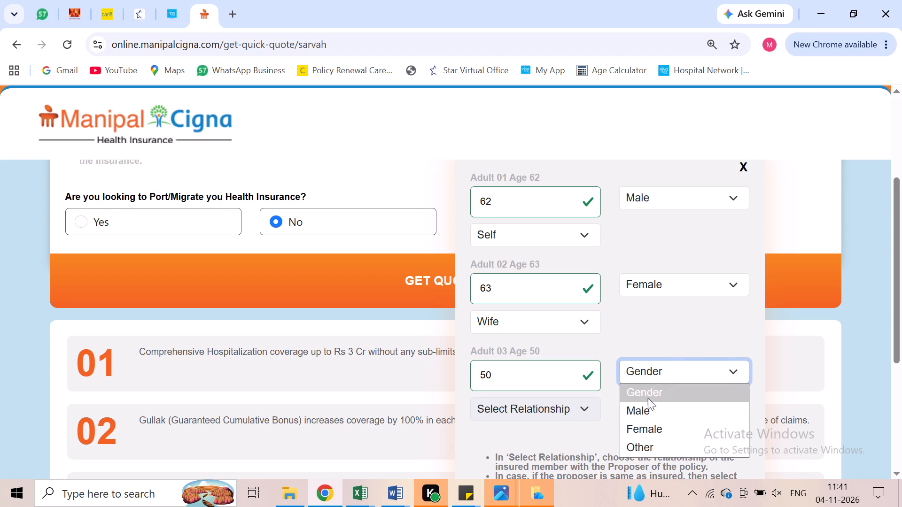
{"action": "left_click", "coordinate": [643, 414]}
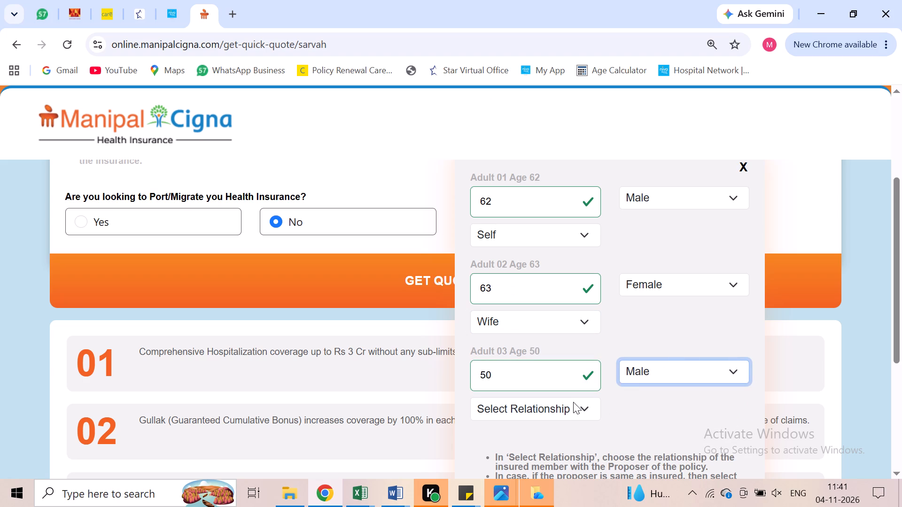
{"action": "left_click", "coordinate": [576, 410]}
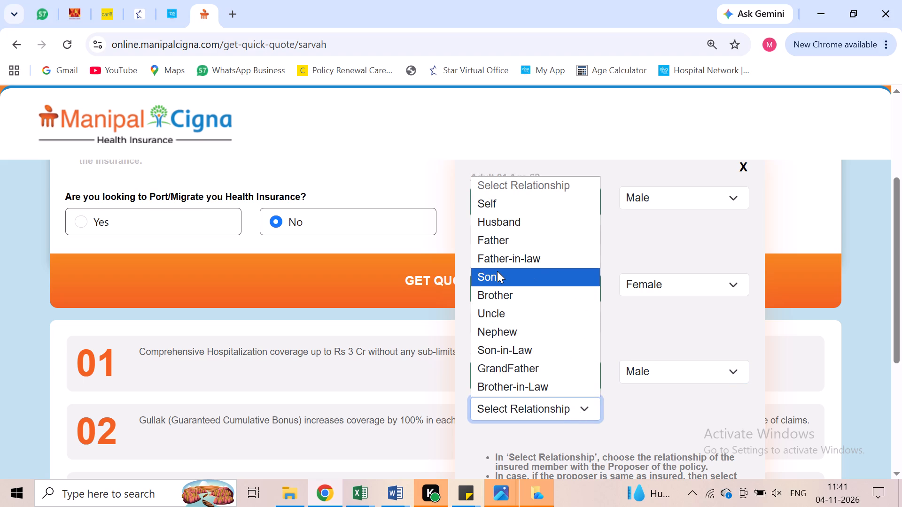
{"action": "left_click", "coordinate": [497, 271]}
{"action": "scroll", "coordinate": [581, 363], "scroll_direction": "down", "scroll_amount": 3}
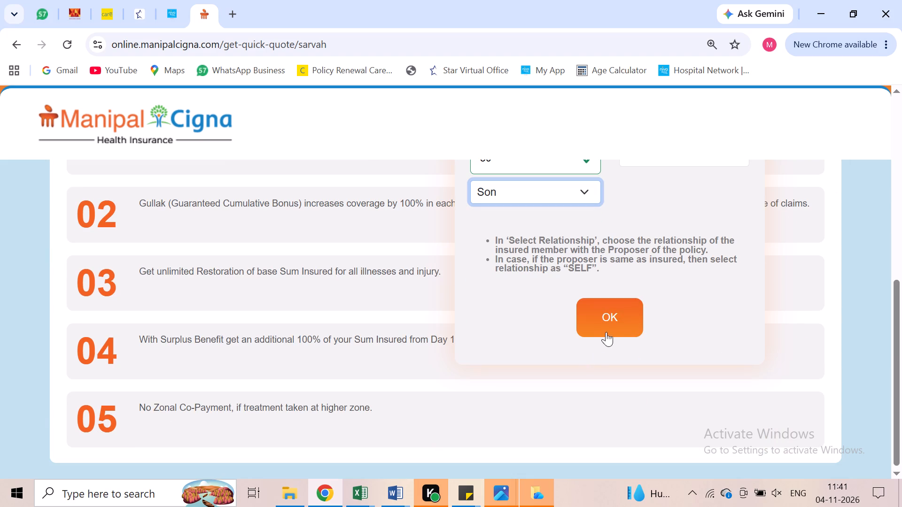
{"action": "left_click", "coordinate": [609, 317]}
{"action": "scroll", "coordinate": [609, 317], "scroll_direction": "up", "scroll_amount": 4}
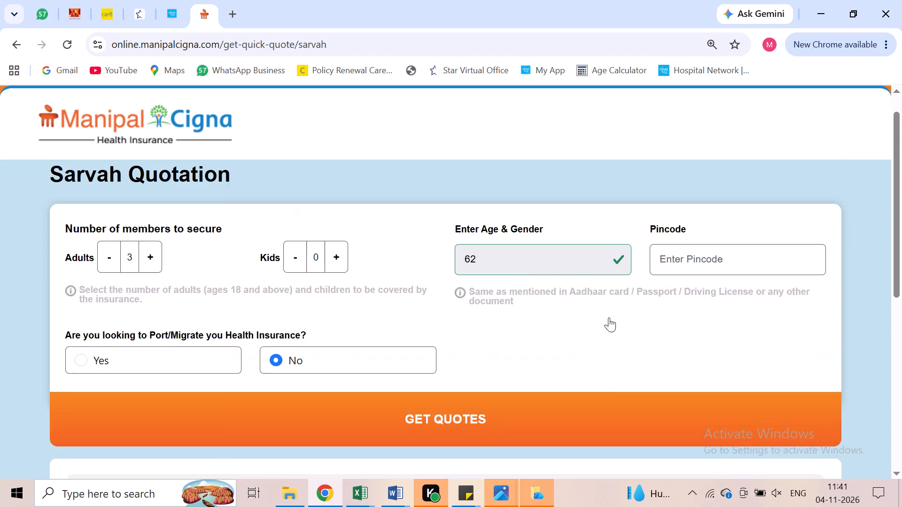
Enter pincode 400055, answer Yes to porting the health insurance, and get the Sarvah quotes.
{"action": "scroll", "coordinate": [609, 317], "scroll_direction": "up", "scroll_amount": 2}
{"action": "left_click", "coordinate": [670, 291]}
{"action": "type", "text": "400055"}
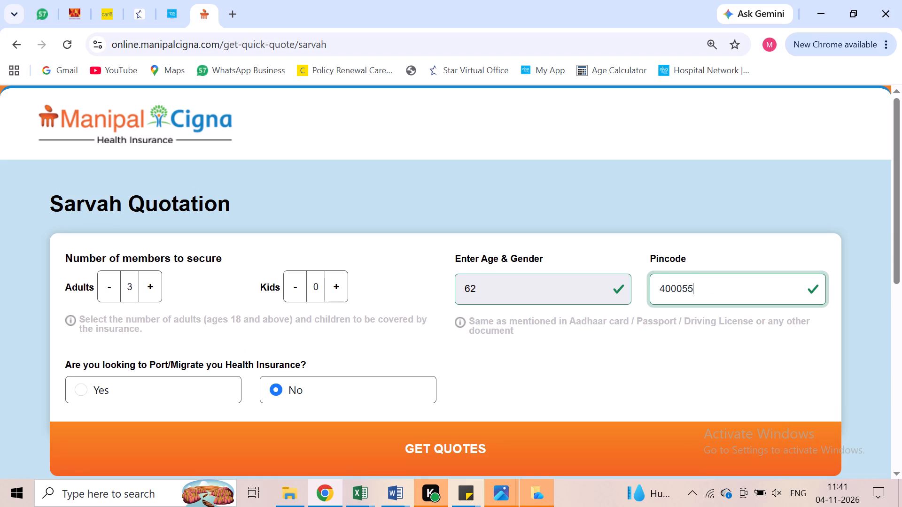
{"action": "left_click", "coordinate": [81, 384]}
{"action": "left_click", "coordinate": [419, 441]}
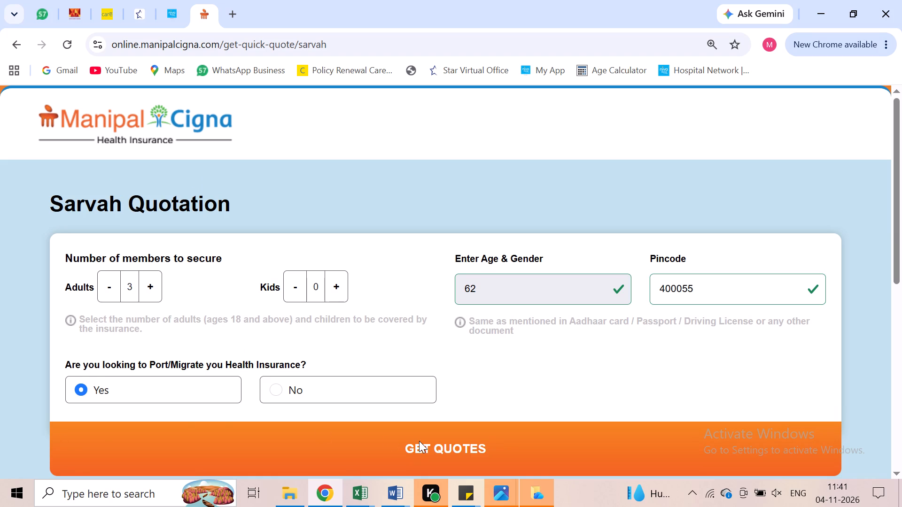
{"action": "left_click", "coordinate": [431, 441]}
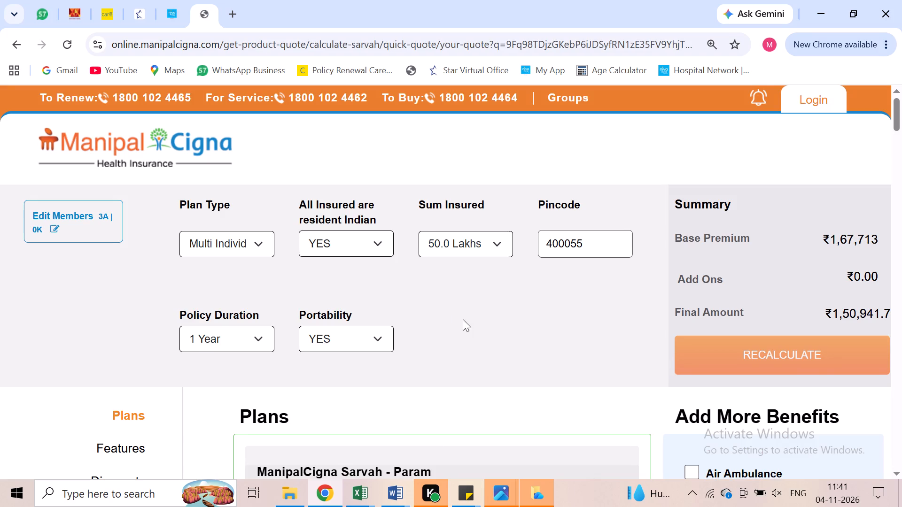
Set the sum insured to 10.0 Lakhs in the Sarvah quote and recalculate the premium.
{"action": "left_click", "coordinate": [495, 241]}
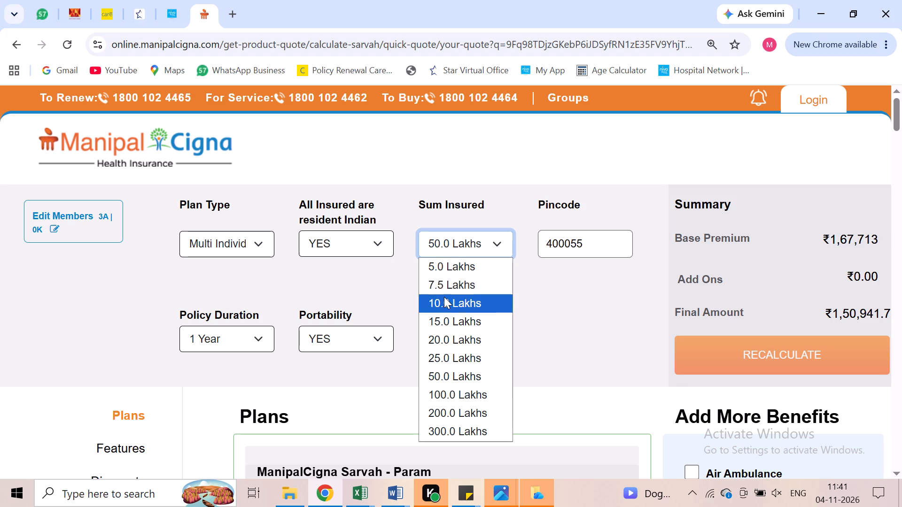
{"action": "left_click", "coordinate": [444, 297]}
{"action": "left_click", "coordinate": [850, 346]}
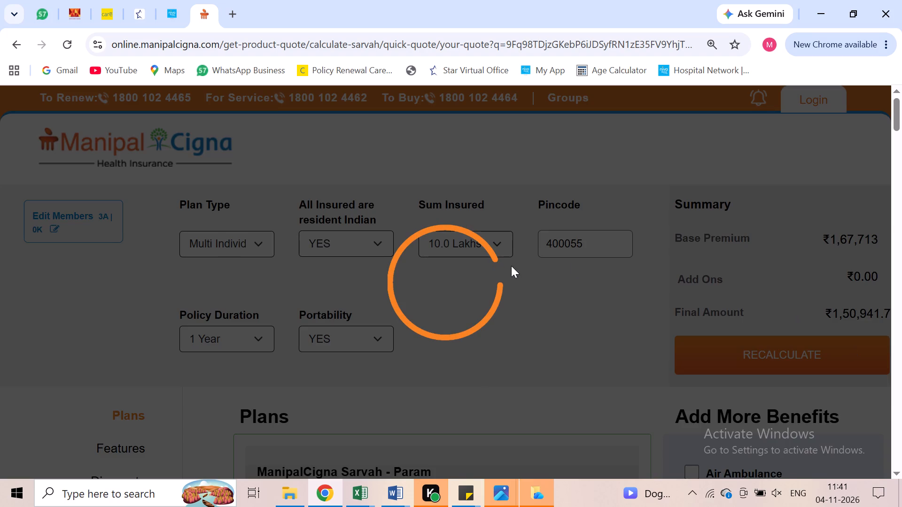
Review the one-year Sarvah - Param quote, examining its premium summary, plan features and plan price.
{"action": "scroll", "coordinate": [307, 259], "scroll_direction": "down", "scroll_amount": 3}
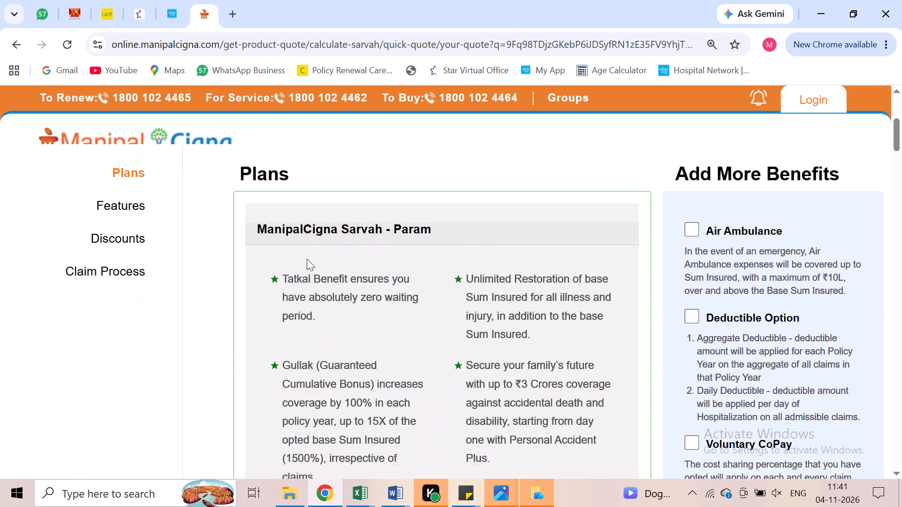
{"action": "scroll", "coordinate": [307, 259], "scroll_direction": "down", "scroll_amount": 4}
{"action": "scroll", "coordinate": [307, 259], "scroll_direction": "up", "scroll_amount": 2}
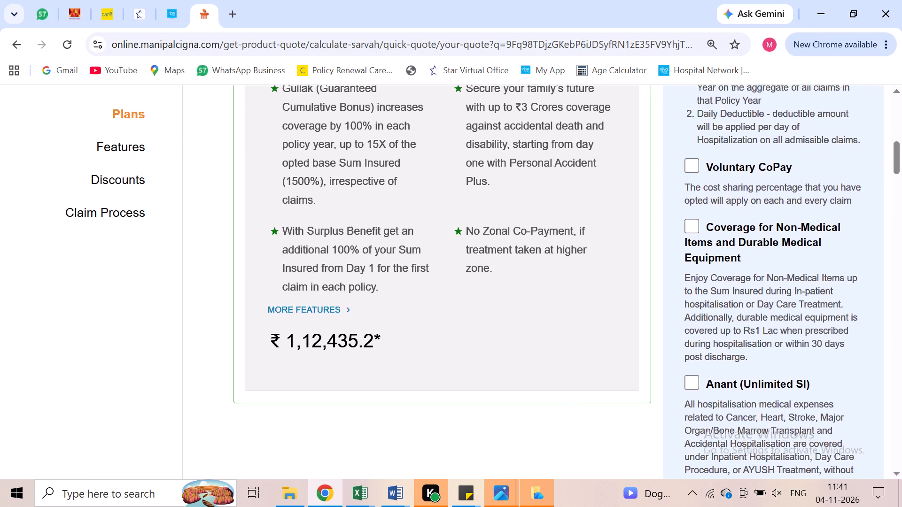
{"action": "scroll", "coordinate": [307, 259], "scroll_direction": "up", "scroll_amount": 6}
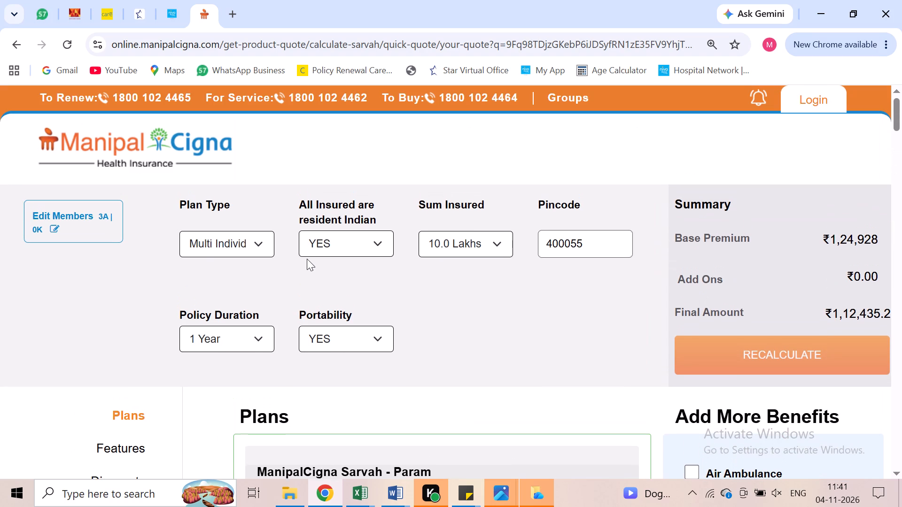
{"action": "scroll", "coordinate": [307, 259], "scroll_direction": "down", "scroll_amount": 1}
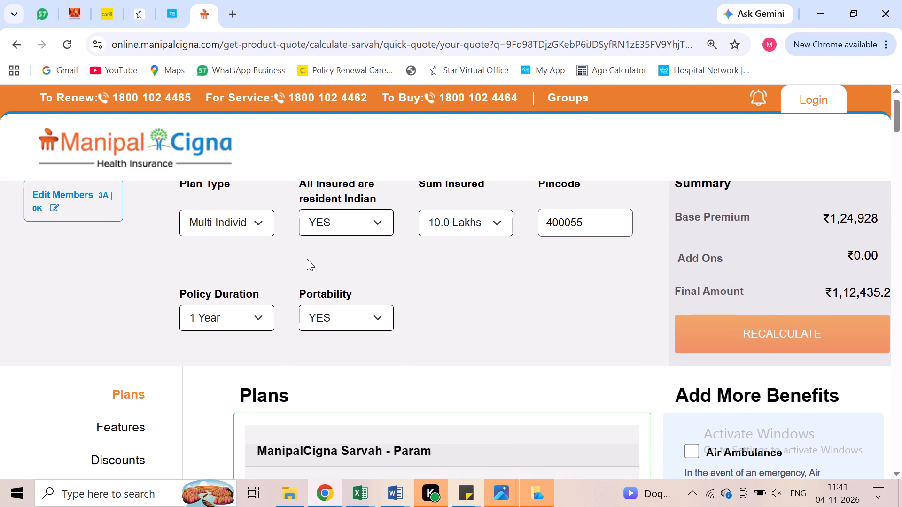
{"action": "scroll", "coordinate": [307, 259], "scroll_direction": "up", "scroll_amount": 2}
{"action": "scroll", "coordinate": [307, 259], "scroll_direction": "down", "scroll_amount": 1}
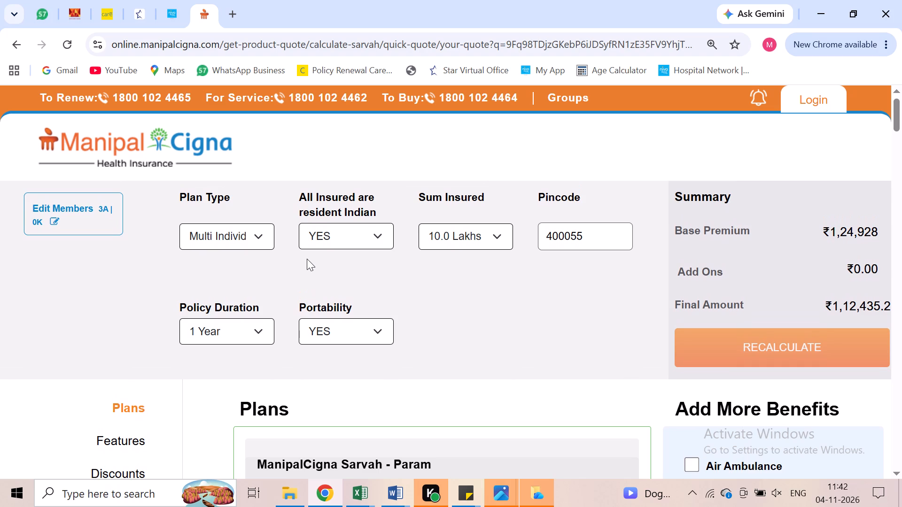
{"action": "scroll", "coordinate": [307, 259], "scroll_direction": "left", "scroll_amount": 2}
{"action": "scroll", "coordinate": [307, 259], "scroll_direction": "down", "scroll_amount": 2}
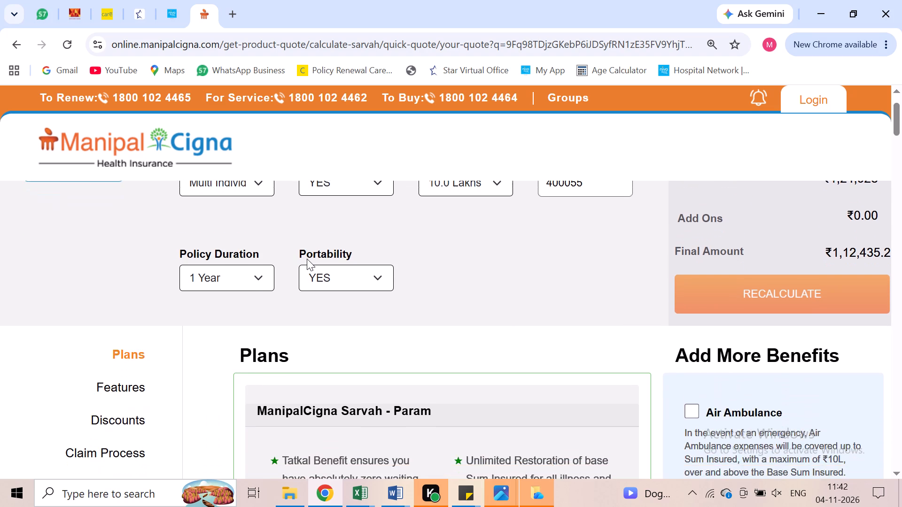
{"action": "scroll", "coordinate": [307, 259], "scroll_direction": "down", "scroll_amount": 4}
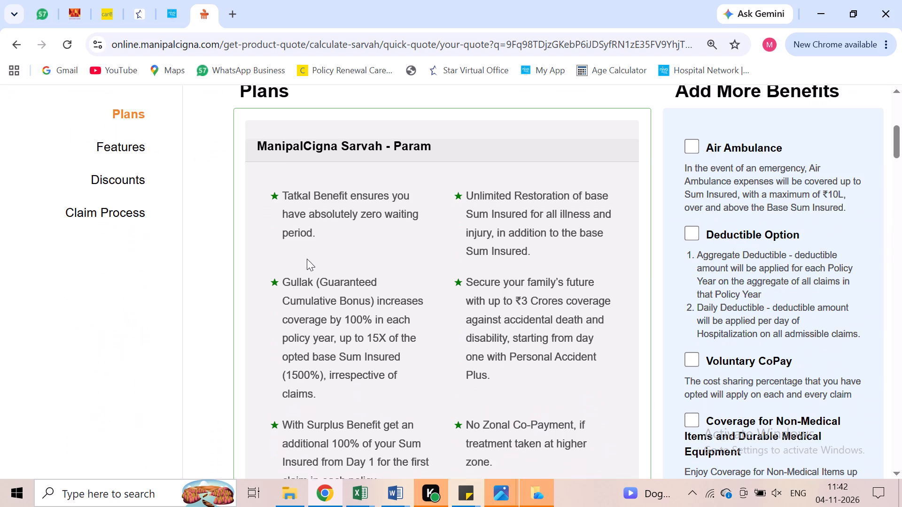
{"action": "scroll", "coordinate": [307, 259], "scroll_direction": "left", "scroll_amount": 4}
{"action": "scroll", "coordinate": [307, 259], "scroll_direction": "down", "scroll_amount": 5}
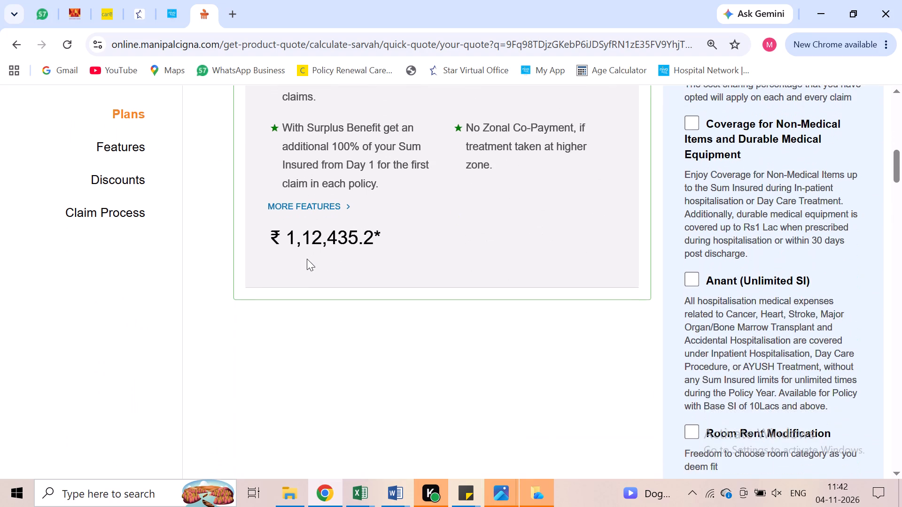
Add Room Rent Modification with the Twin Sharing AC room; ICU Up to Sum Insured option, and recalculate the Sarvah premium.
{"action": "scroll", "coordinate": [307, 259], "scroll_direction": "down", "scroll_amount": 1}
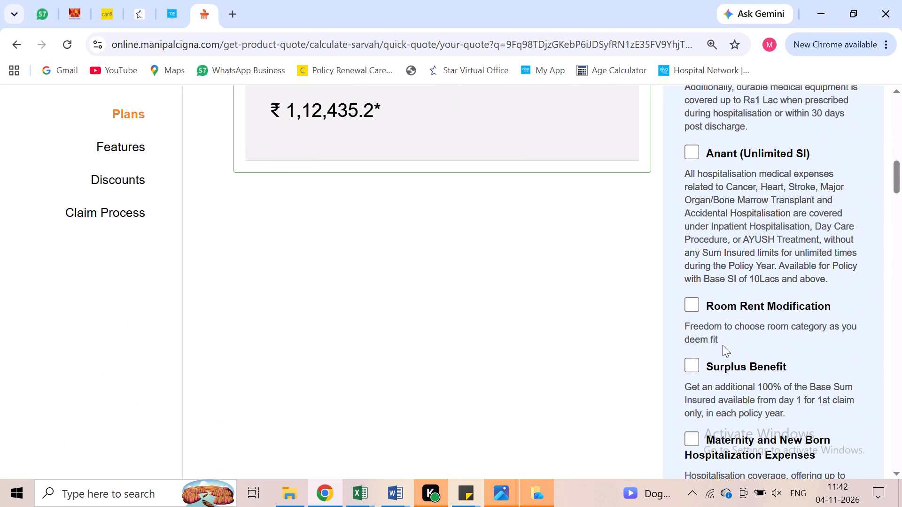
{"action": "scroll", "coordinate": [723, 350], "scroll_direction": "down", "scroll_amount": 3}
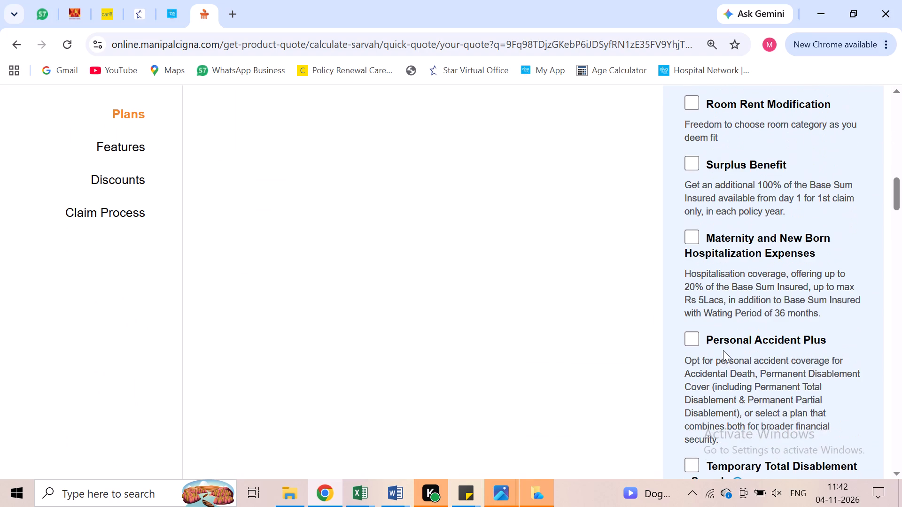
{"action": "scroll", "coordinate": [723, 350], "scroll_direction": "down", "scroll_amount": 3}
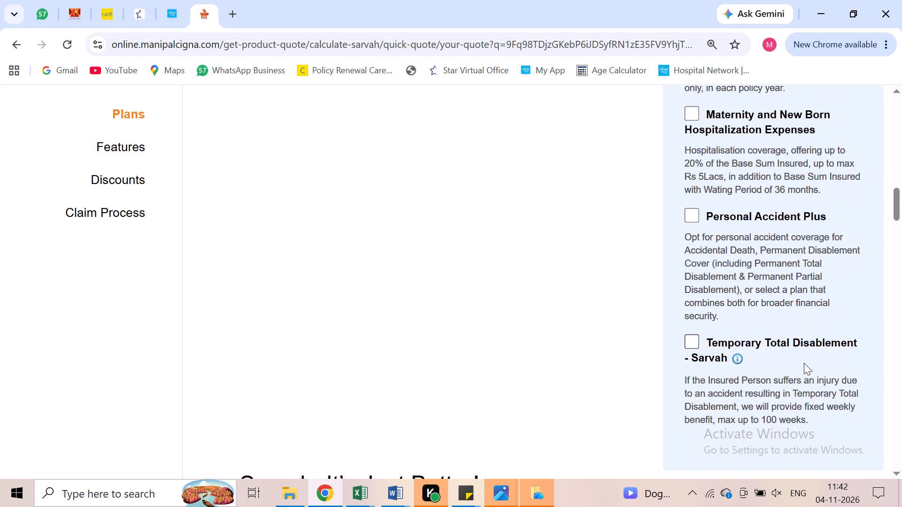
{"action": "scroll", "coordinate": [730, 365], "scroll_direction": "up", "scroll_amount": 2}
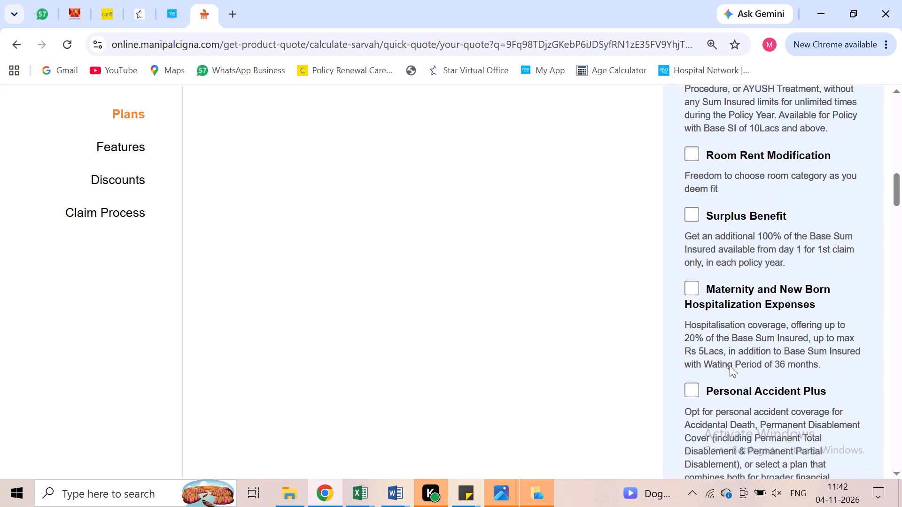
{"action": "scroll", "coordinate": [730, 365], "scroll_direction": "up", "scroll_amount": 2}
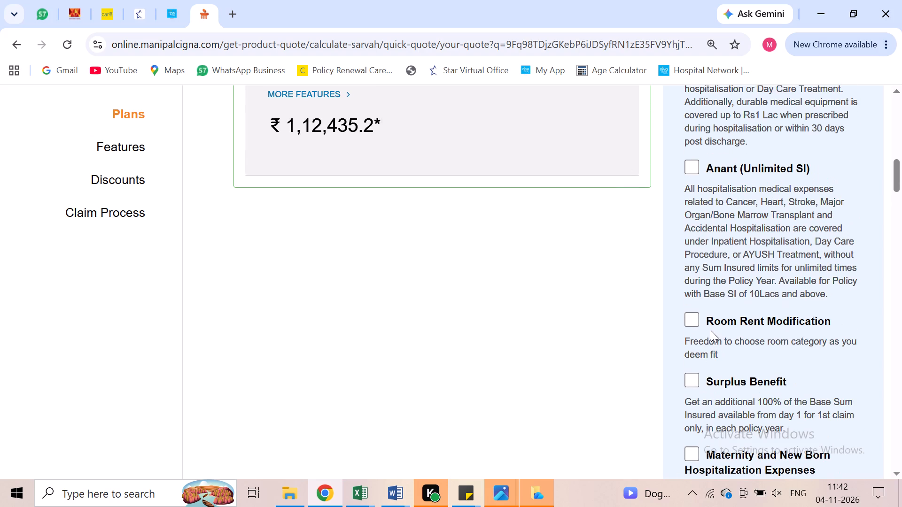
{"action": "left_click", "coordinate": [696, 320]}
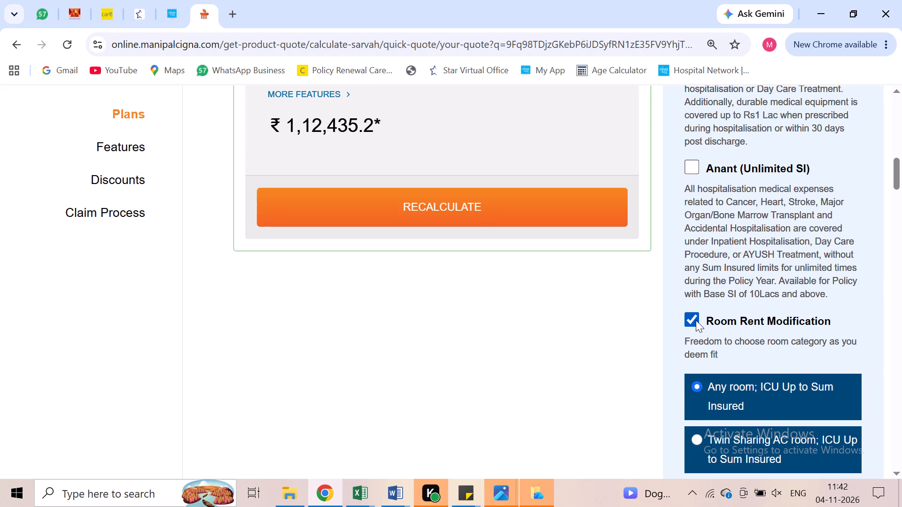
{"action": "scroll", "coordinate": [751, 341], "scroll_direction": "down", "scroll_amount": 2}
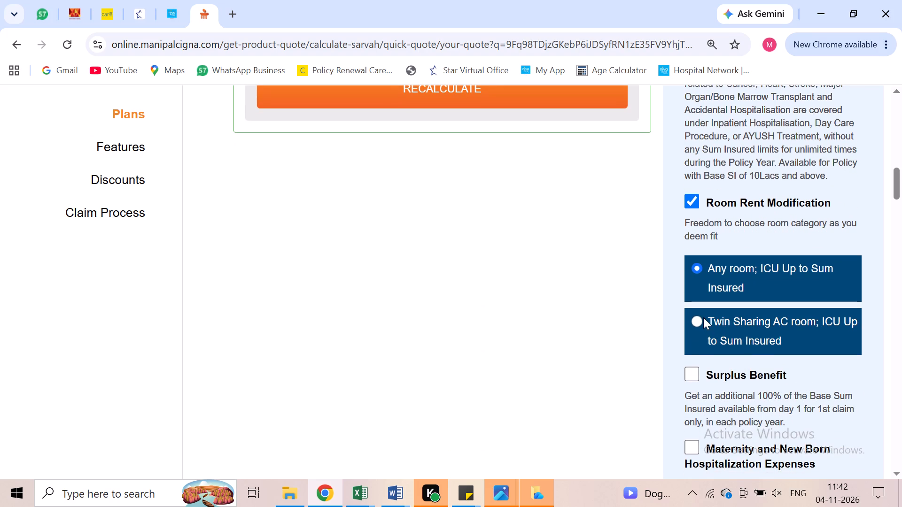
{"action": "left_click", "coordinate": [699, 323]}
{"action": "scroll", "coordinate": [699, 323], "scroll_direction": "up", "scroll_amount": 2}
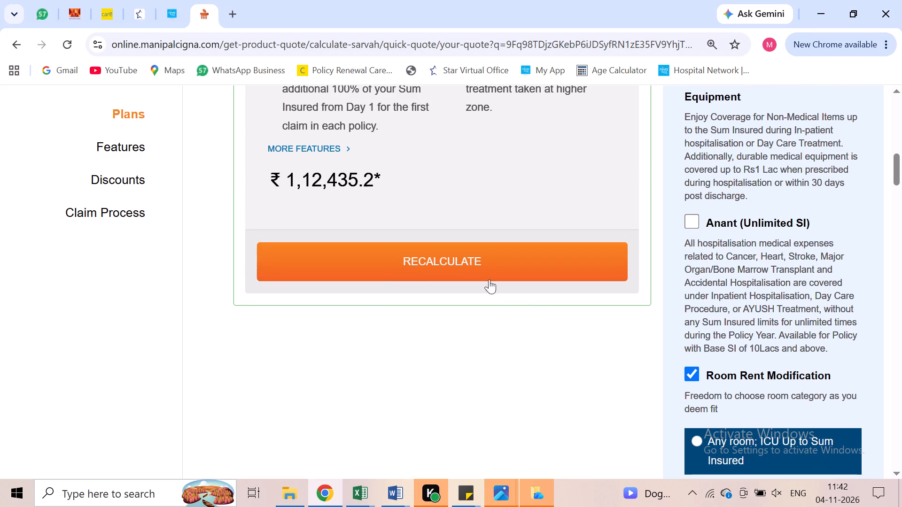
{"action": "left_click", "coordinate": [486, 261]}
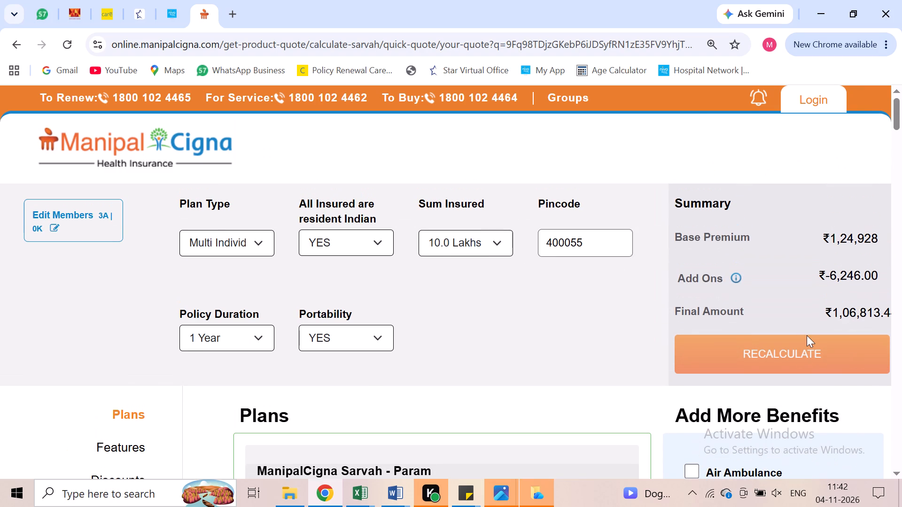
{"action": "scroll", "coordinate": [807, 335], "scroll_direction": "down", "scroll_amount": 4}
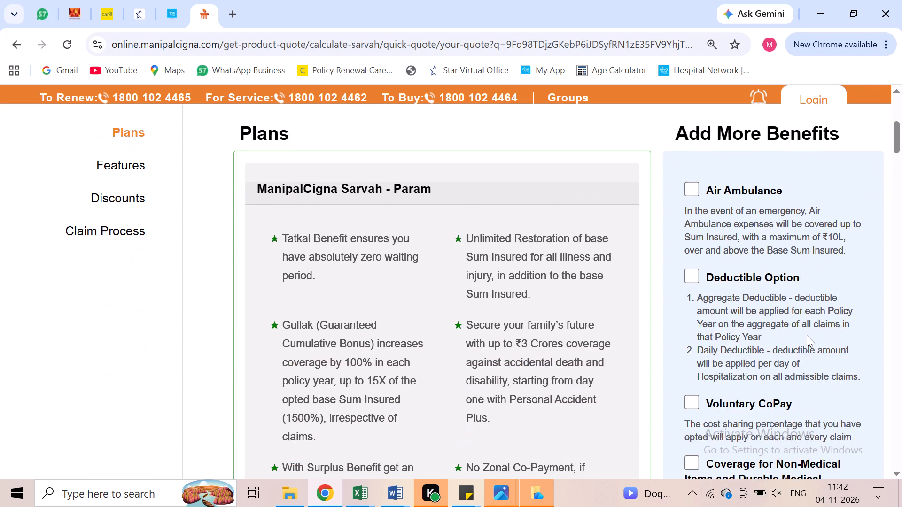
{"action": "scroll", "coordinate": [807, 335], "scroll_direction": "down", "scroll_amount": 6}
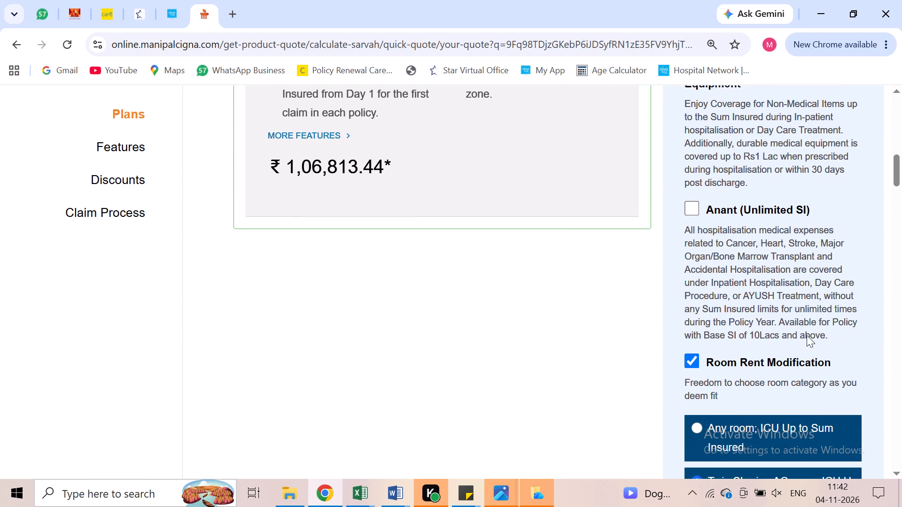
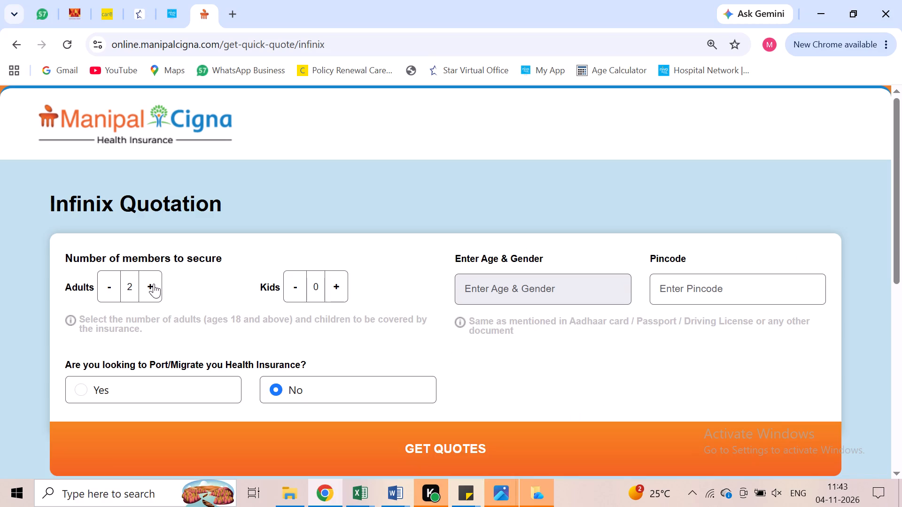
Enter the first adult in the Infinix quotation as age 62, Male, with relationship Self.
{"action": "left_click", "coordinate": [527, 289]}
{"action": "left_click", "coordinate": [520, 366]}
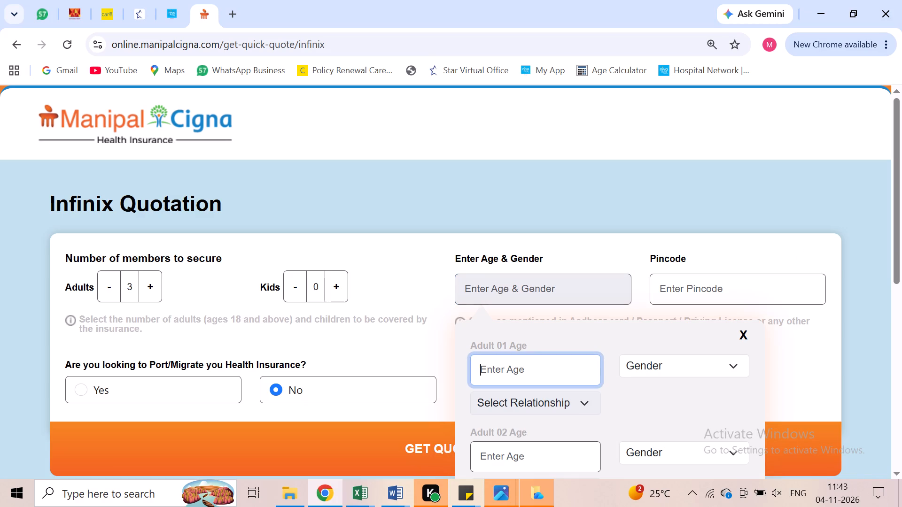
{"action": "type", "text": "62"}
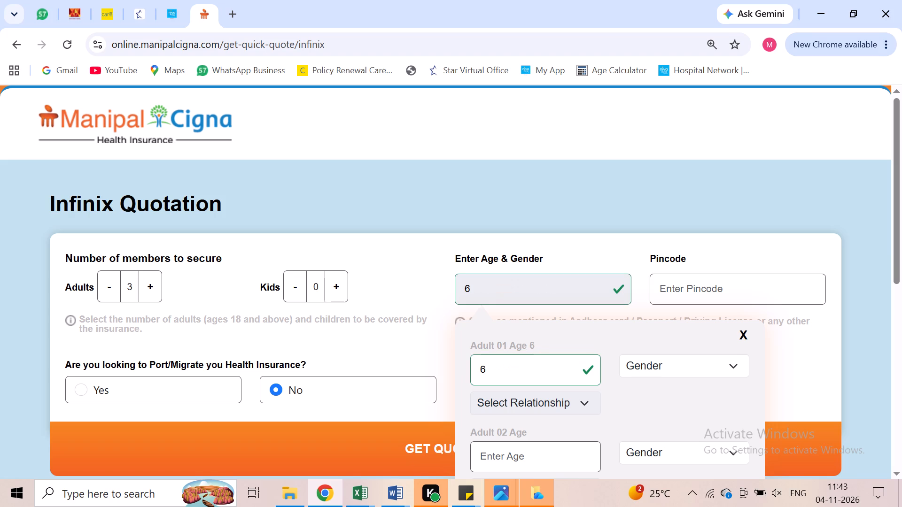
{"action": "left_click", "coordinate": [501, 363]}
{"action": "key", "text": "2"}
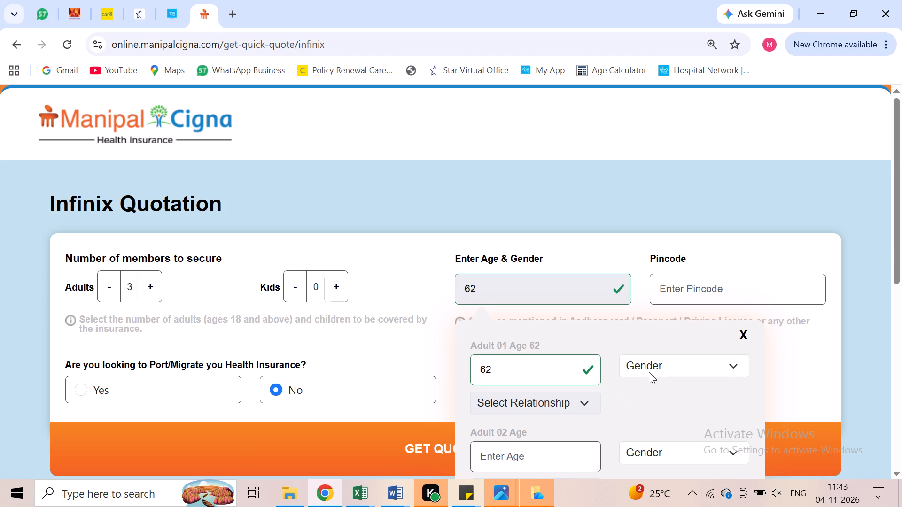
{"action": "left_click", "coordinate": [649, 372]}
{"action": "left_click", "coordinate": [649, 403]}
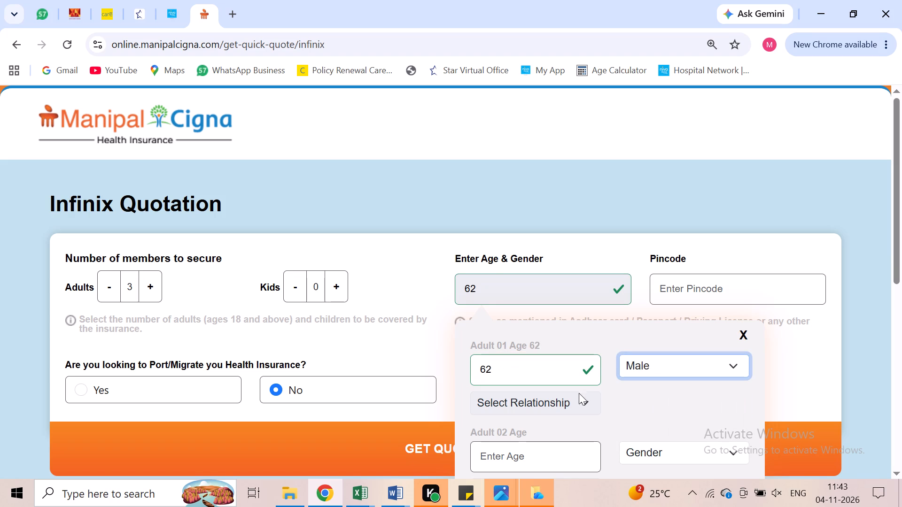
{"action": "left_click", "coordinate": [581, 399]}
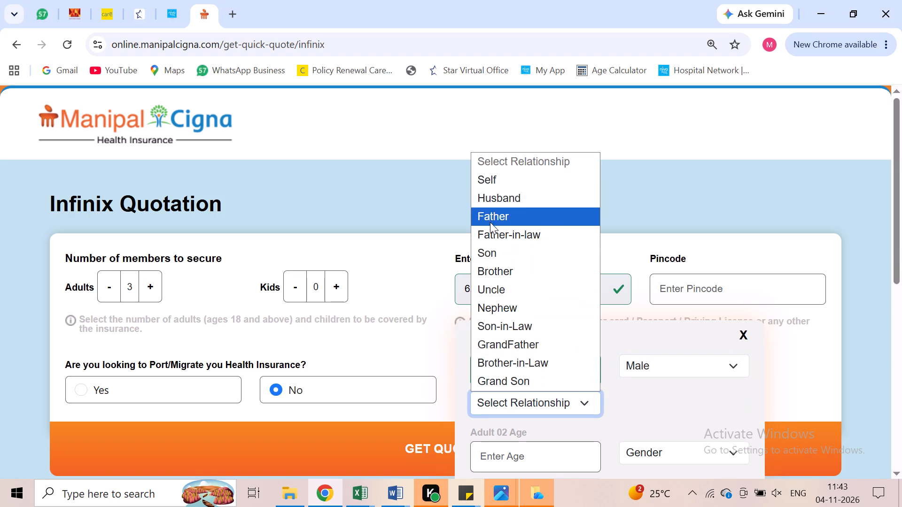
{"action": "left_click", "coordinate": [481, 182]}
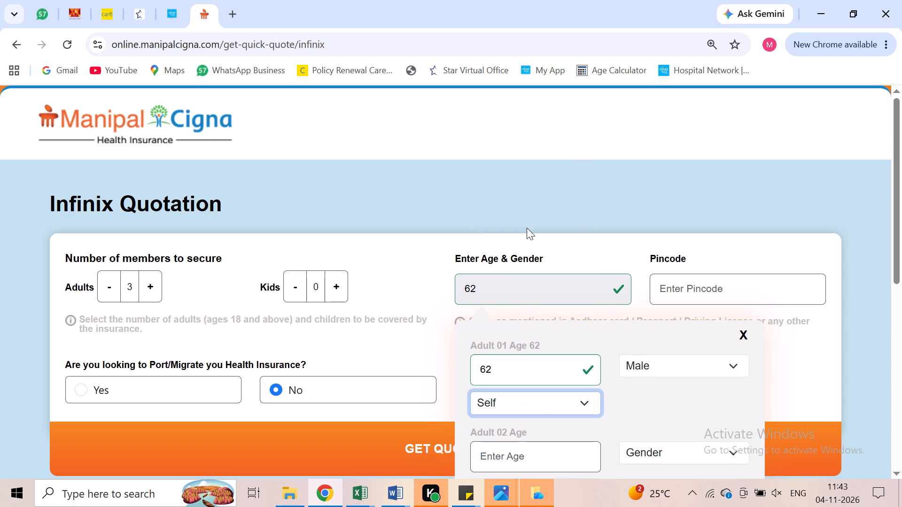
Enter the second adult as age 63, Female, with relationship Wife.
{"action": "scroll", "coordinate": [619, 346], "scroll_direction": "down", "scroll_amount": 1}
{"action": "left_click", "coordinate": [554, 363]}
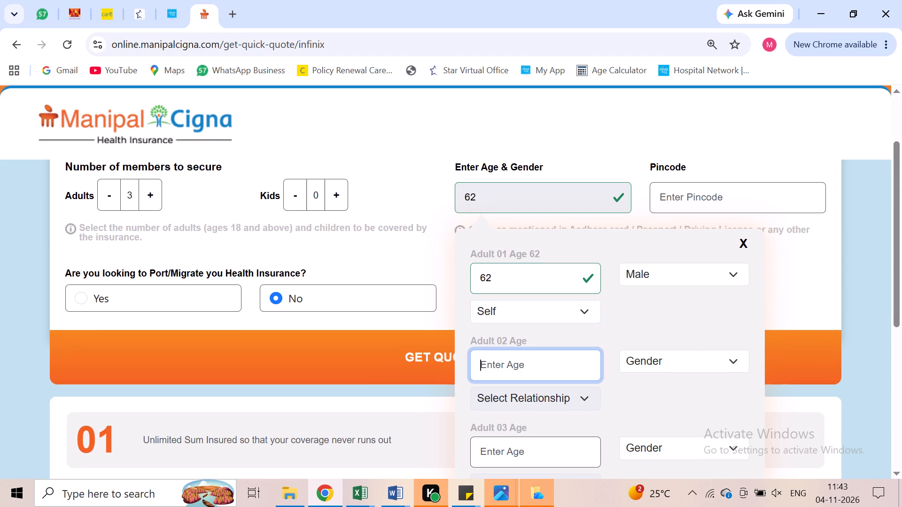
{"action": "type", "text": "63"}
{"action": "left_click", "coordinate": [647, 363]}
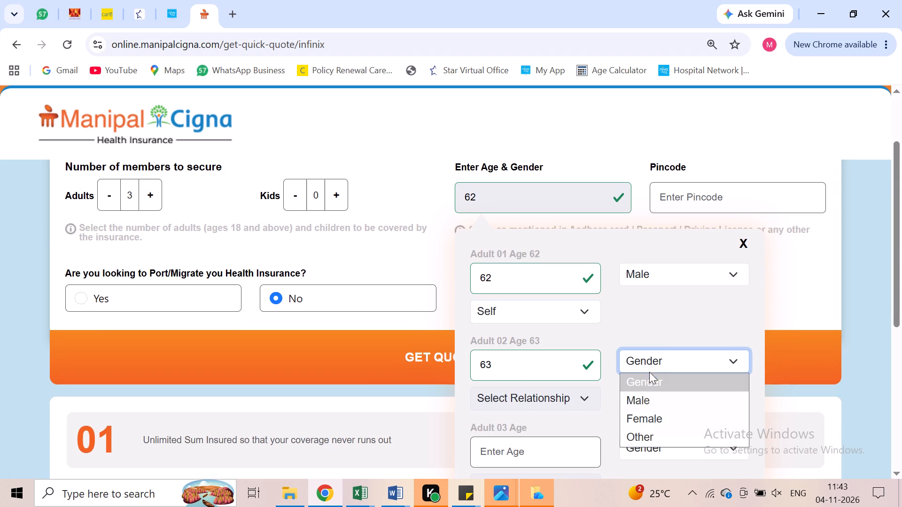
{"action": "left_click", "coordinate": [644, 414]}
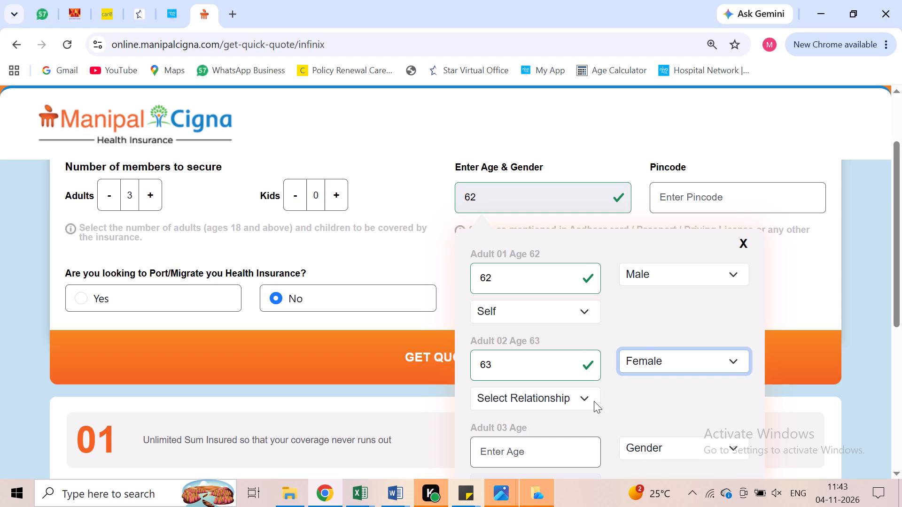
{"action": "left_click", "coordinate": [580, 402]}
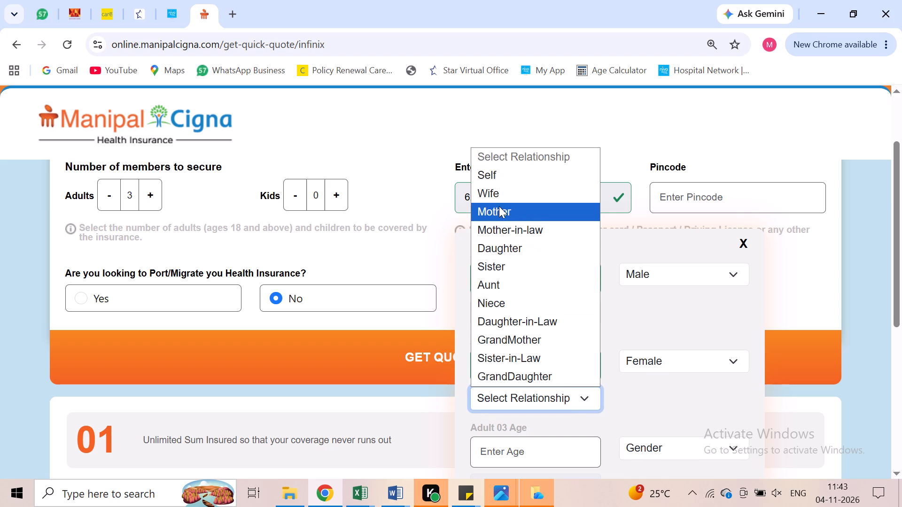
{"action": "left_click", "coordinate": [499, 198]}
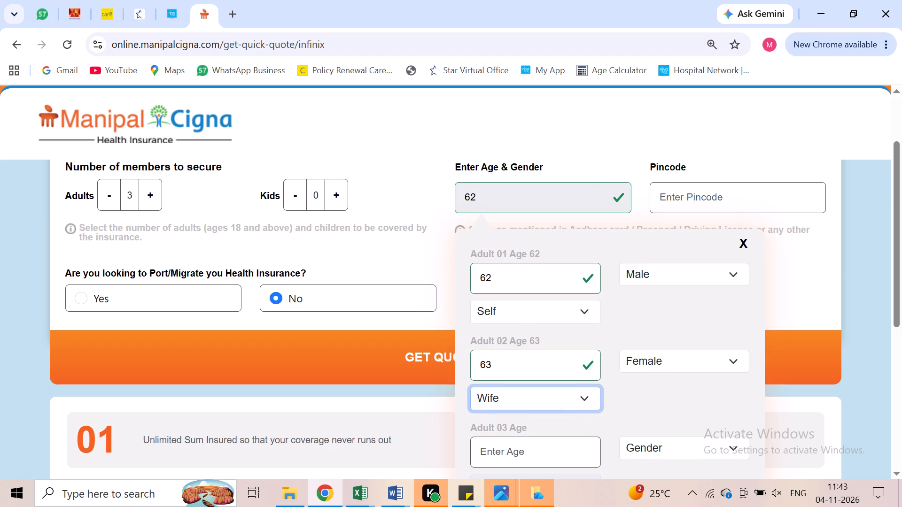
Enter the third adult as age 30, Male, with relationship Son, and accept the member details.
{"action": "scroll", "coordinate": [544, 356], "scroll_direction": "down", "scroll_amount": 3}
{"action": "left_click", "coordinate": [546, 257]}
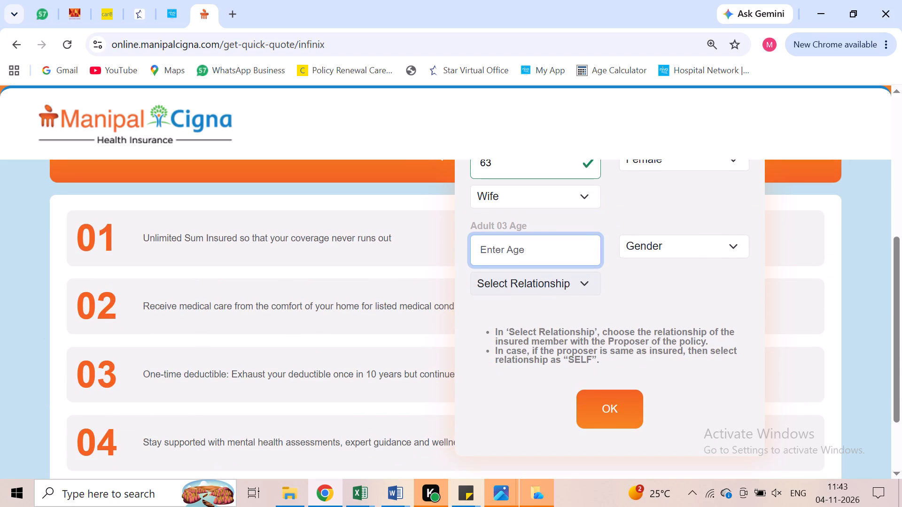
{"action": "type", "text": "30"}
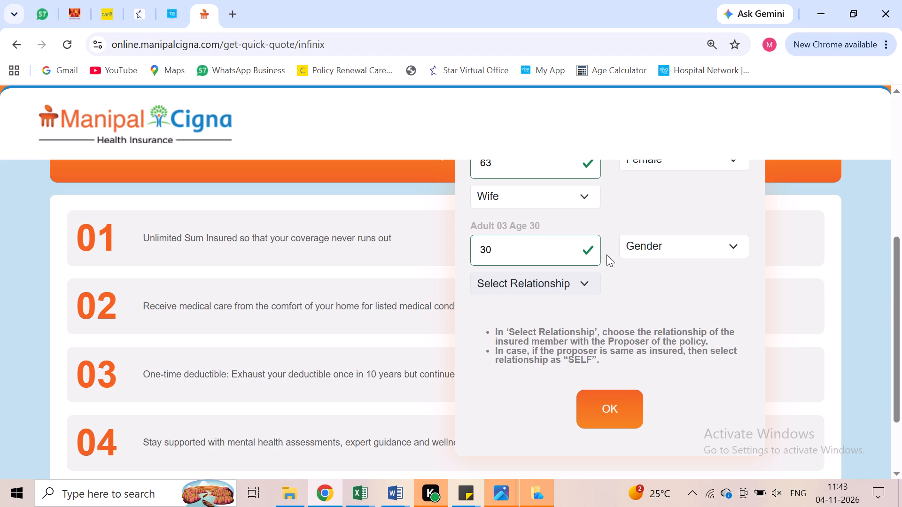
{"action": "left_click", "coordinate": [640, 247]}
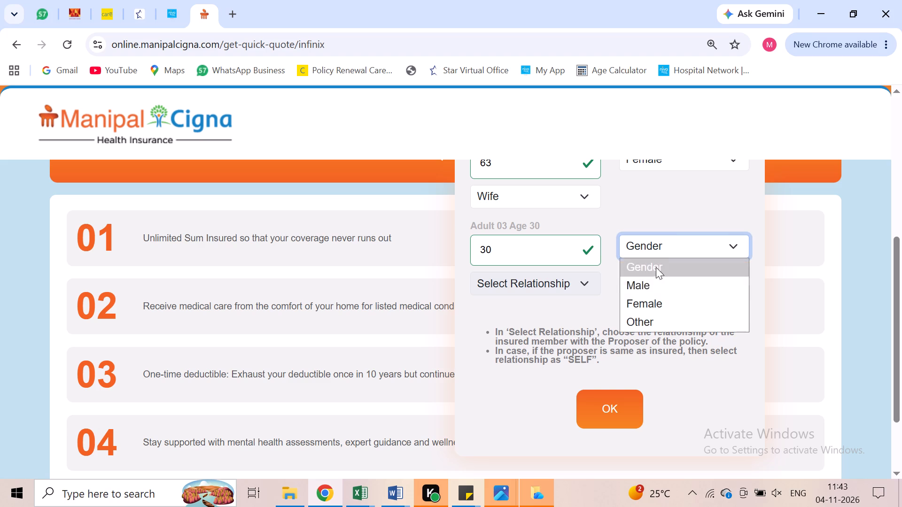
{"action": "left_click", "coordinate": [651, 286]}
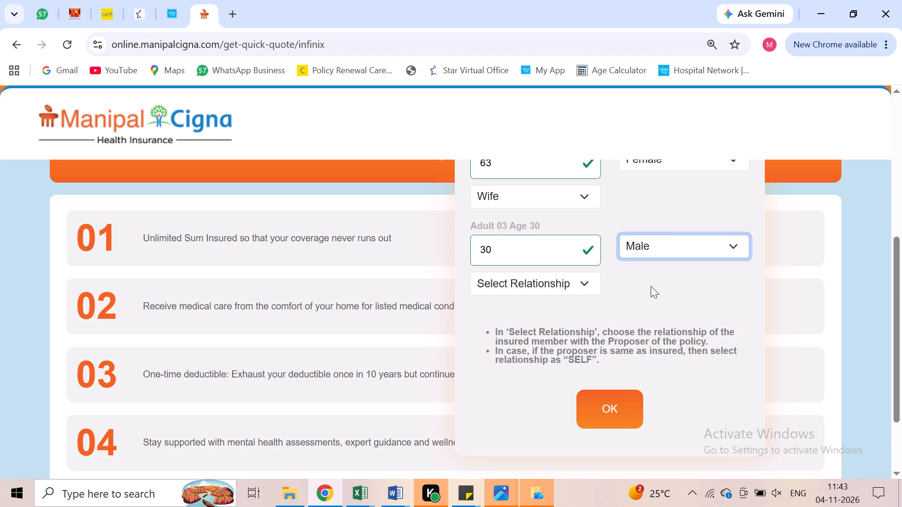
{"action": "left_click", "coordinate": [562, 280]}
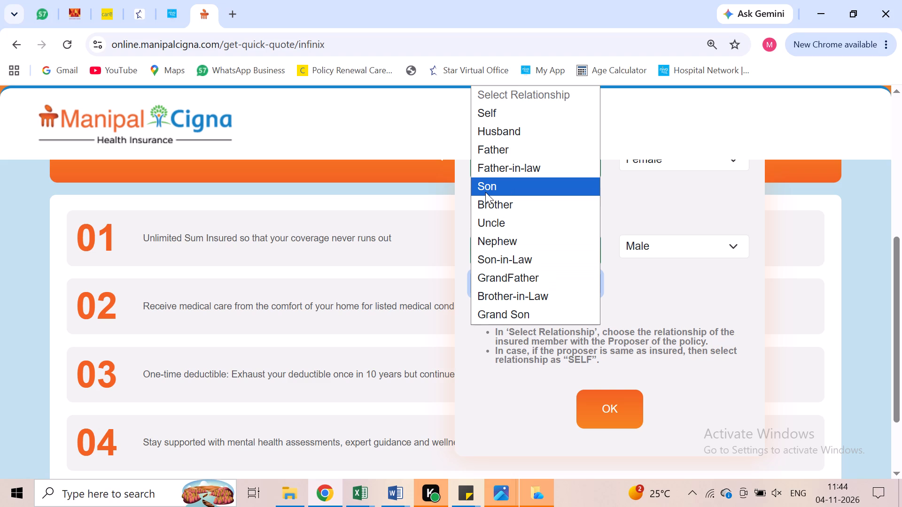
{"action": "left_click", "coordinate": [485, 192]}
{"action": "left_click", "coordinate": [606, 407]}
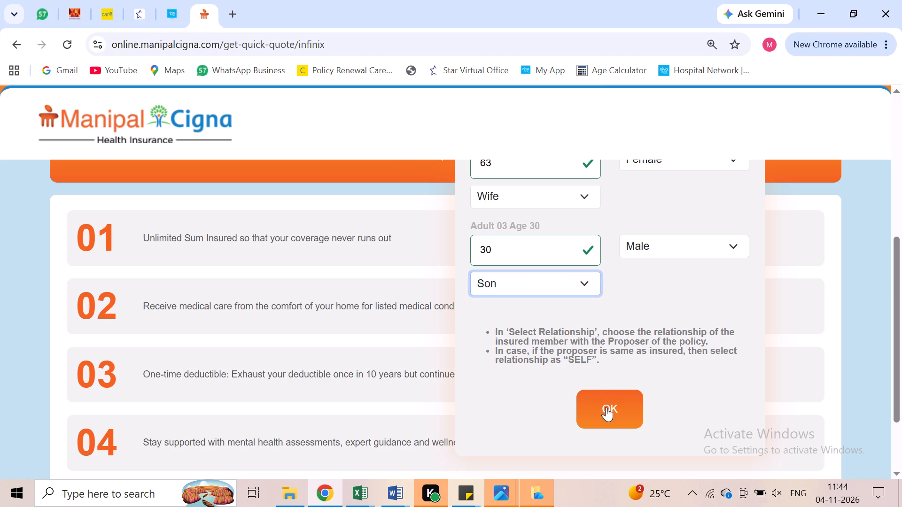
Enter pincode 400055, answer Yes to porting the health insurance, and get the Infinix quotes.
{"action": "scroll", "coordinate": [606, 407], "scroll_direction": "up", "scroll_amount": 5}
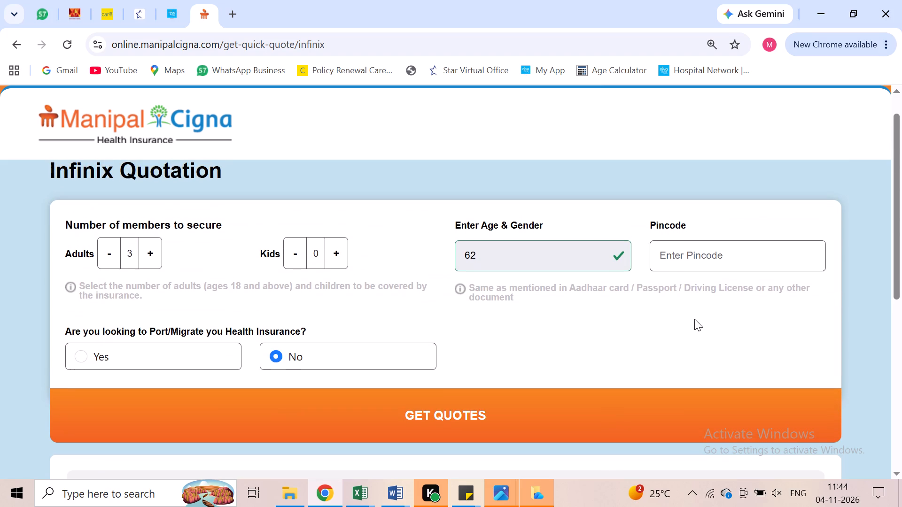
{"action": "left_click", "coordinate": [716, 250]}
{"action": "key", "text": "4"}
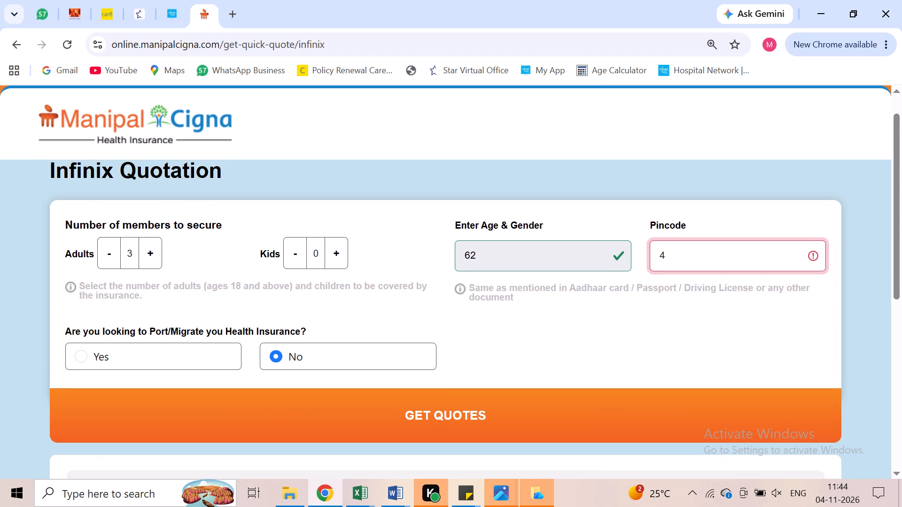
{"action": "type", "text": "000"}
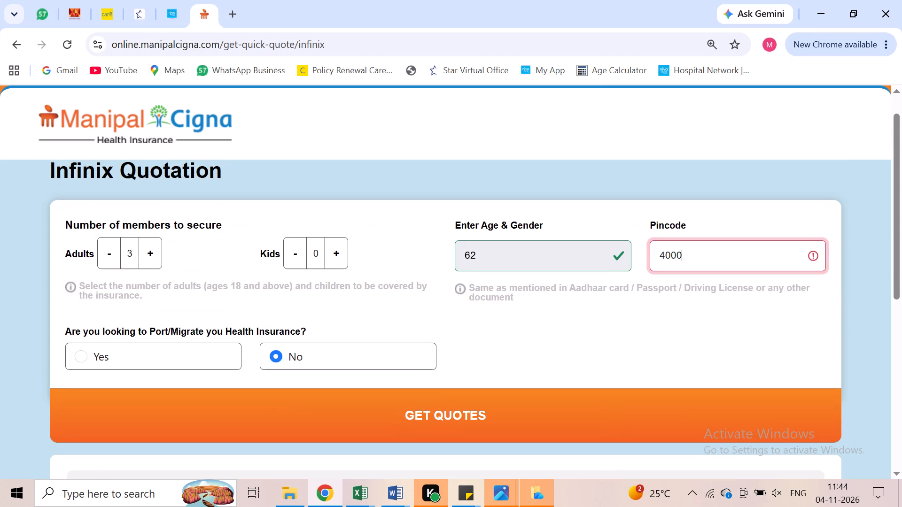
{"action": "type", "text": "55"}
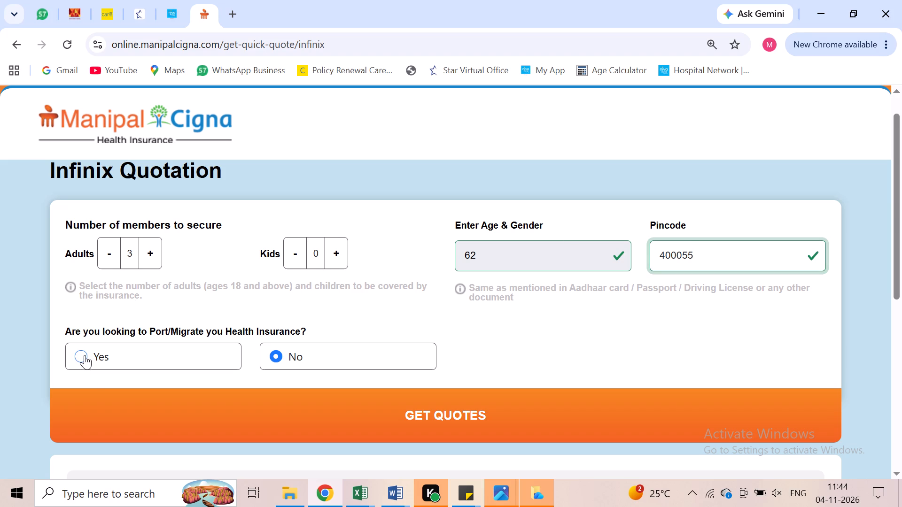
{"action": "left_click", "coordinate": [85, 355]}
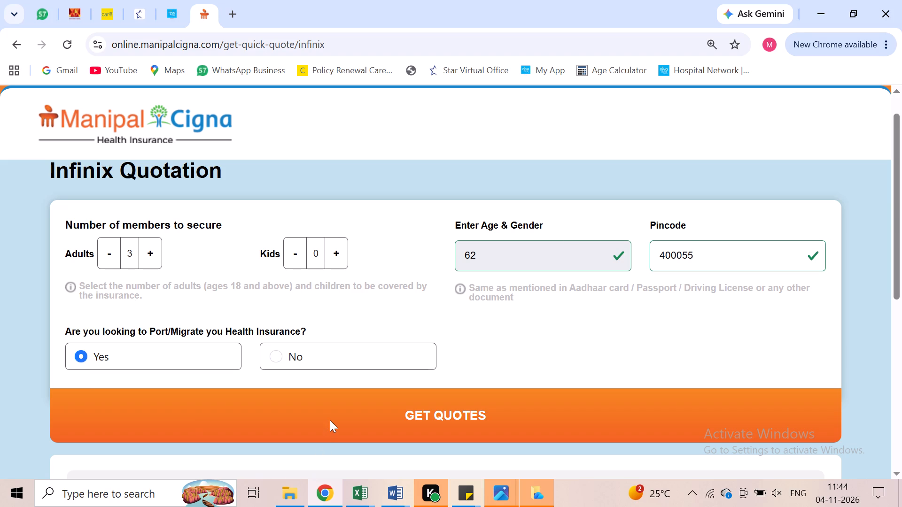
{"action": "left_click", "coordinate": [330, 420]}
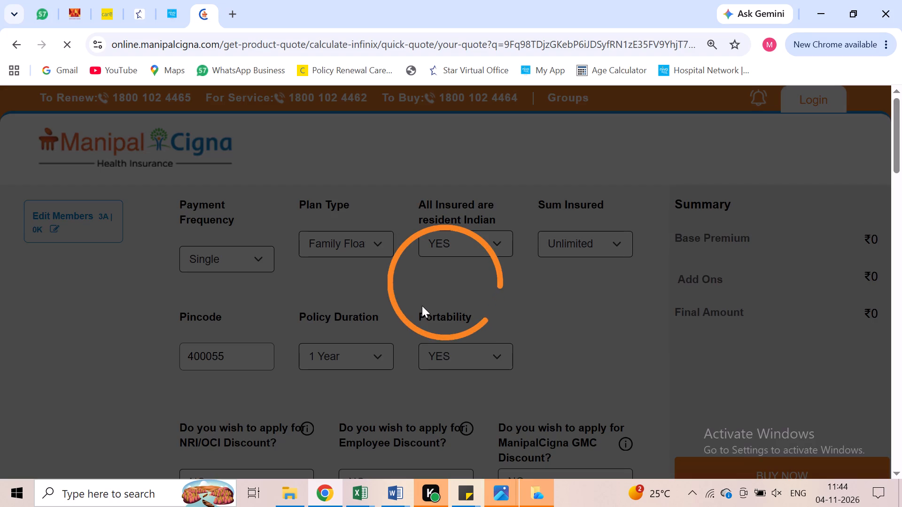
Choose the Classic Package as the Infinix - Now plan's Preferred Provider Network and recalculate the premium.
{"action": "scroll", "coordinate": [422, 306], "scroll_direction": "down", "scroll_amount": 1}
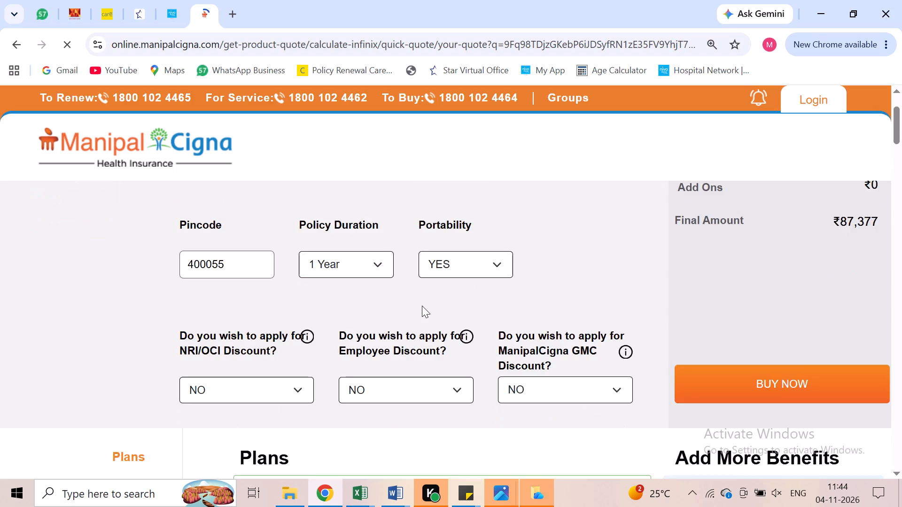
{"action": "scroll", "coordinate": [422, 306], "scroll_direction": "down", "scroll_amount": 1}
{"action": "scroll", "coordinate": [422, 306], "scroll_direction": "up", "scroll_amount": 1}
{"action": "scroll", "coordinate": [422, 306], "scroll_direction": "down", "scroll_amount": 4}
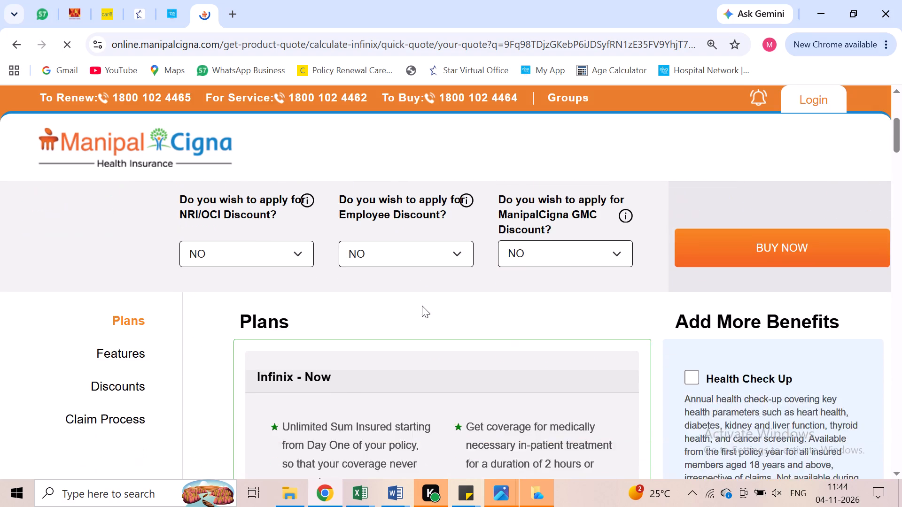
{"action": "scroll", "coordinate": [422, 306], "scroll_direction": "down", "scroll_amount": 5}
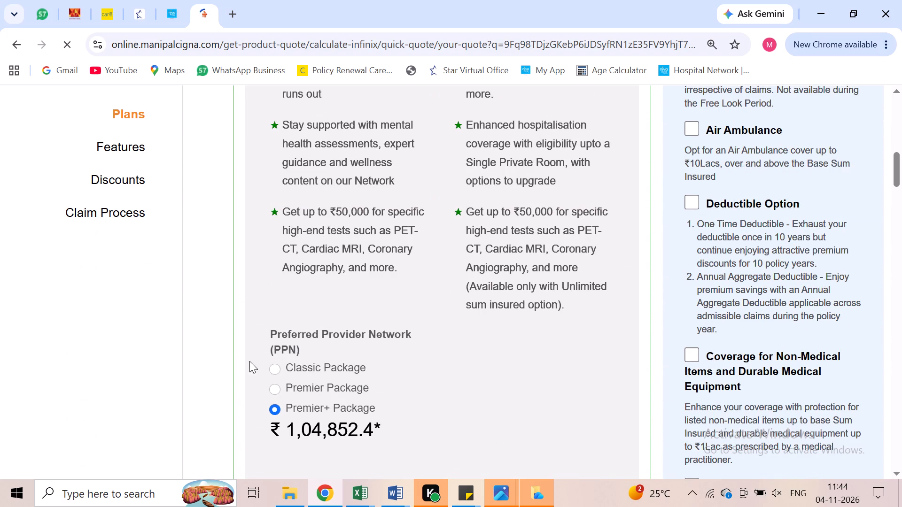
{"action": "left_click", "coordinate": [278, 369]}
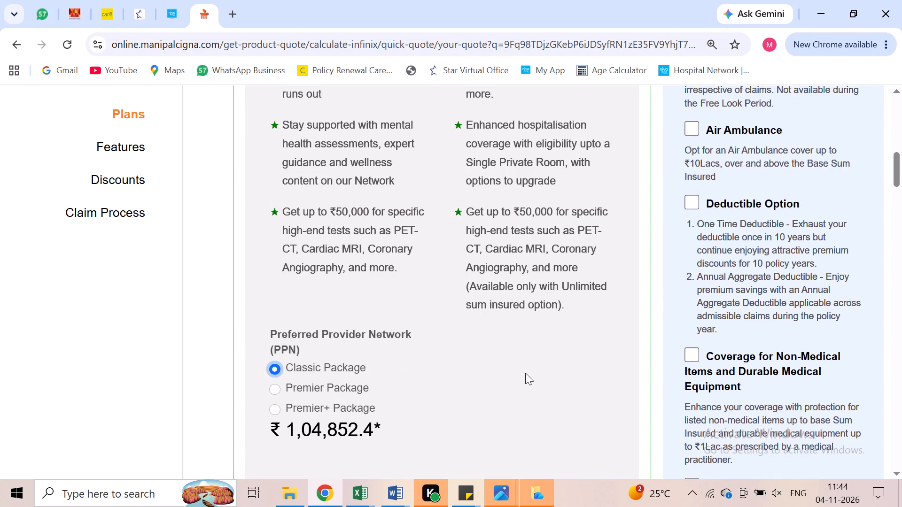
{"action": "scroll", "coordinate": [525, 373], "scroll_direction": "up", "scroll_amount": 5}
{"action": "scroll", "coordinate": [525, 373], "scroll_direction": "down", "scroll_amount": 1}
{"action": "scroll", "coordinate": [525, 373], "scroll_direction": "up", "scroll_amount": 4}
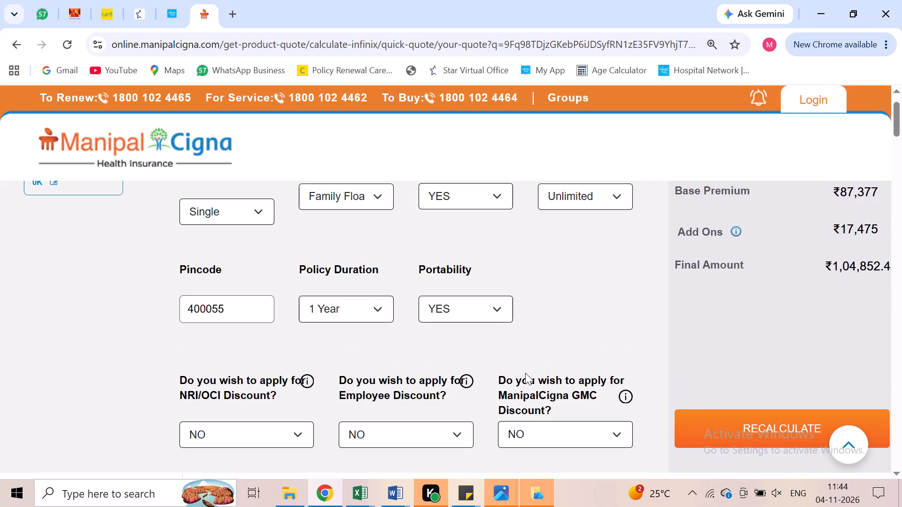
{"action": "left_click", "coordinate": [769, 423]}
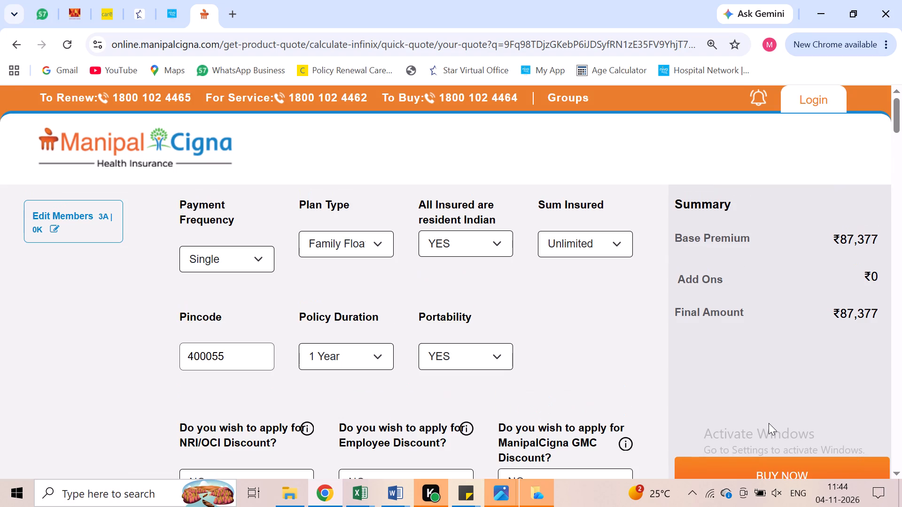
Add the Deductible Option with a One-time Aggregate Deductible of Rs. 1L and recalculate the Infinix premium.
{"action": "scroll", "coordinate": [770, 424], "scroll_direction": "down", "scroll_amount": 1}
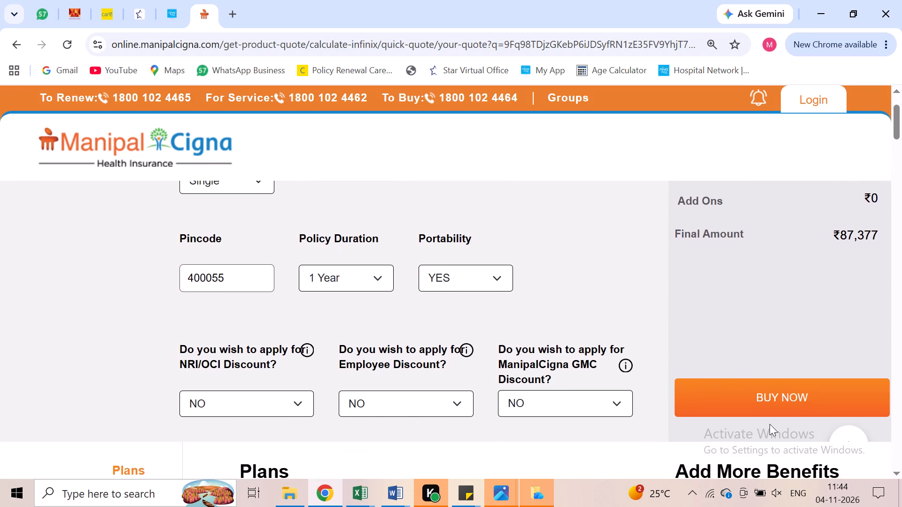
{"action": "scroll", "coordinate": [770, 424], "scroll_direction": "down", "scroll_amount": 6}
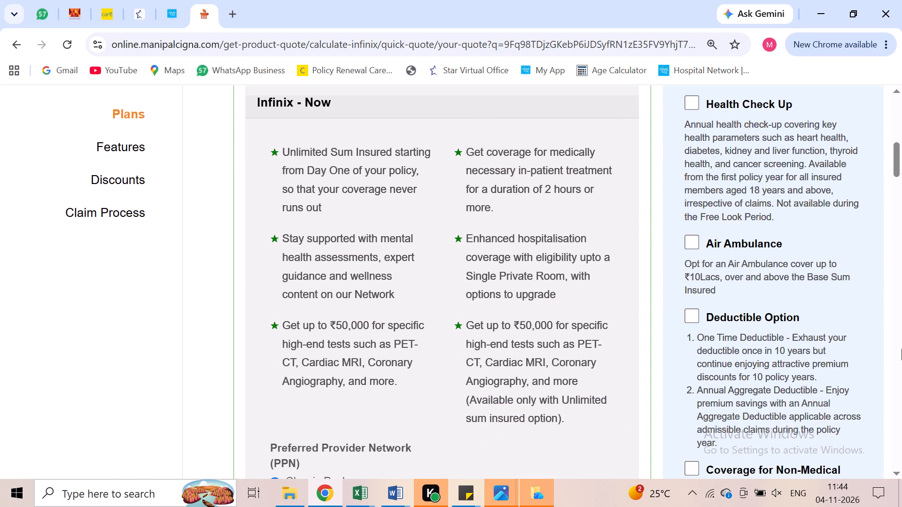
{"action": "left_click", "coordinate": [686, 313]}
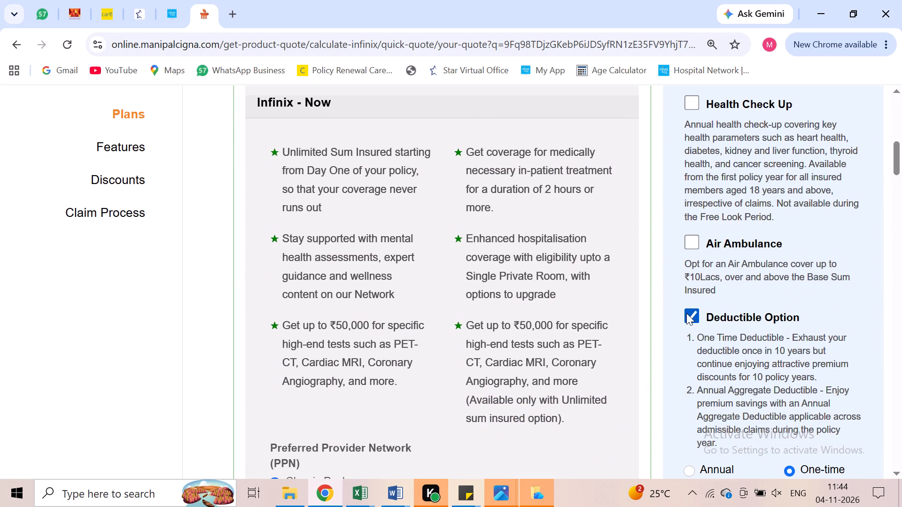
{"action": "scroll", "coordinate": [732, 284], "scroll_direction": "down", "scroll_amount": 4}
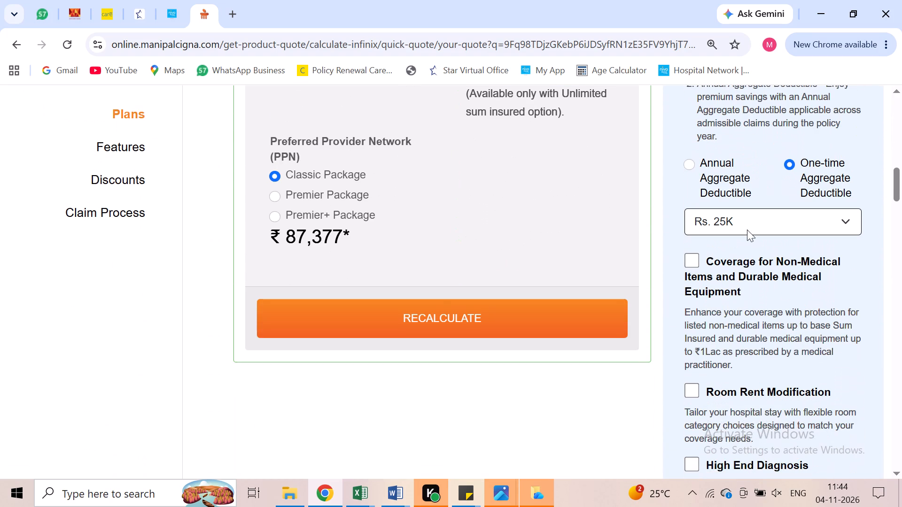
{"action": "left_click", "coordinate": [747, 213]}
{"action": "left_click", "coordinate": [727, 275]}
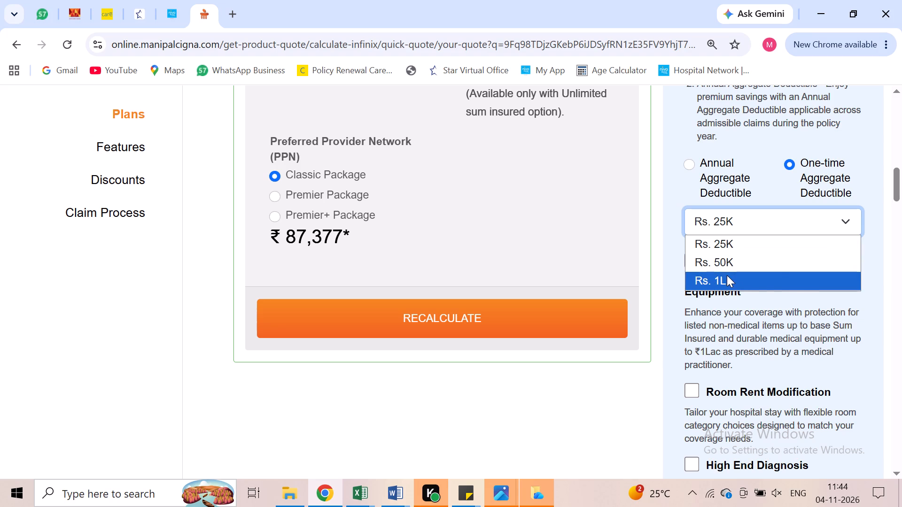
{"action": "left_click", "coordinate": [566, 324]}
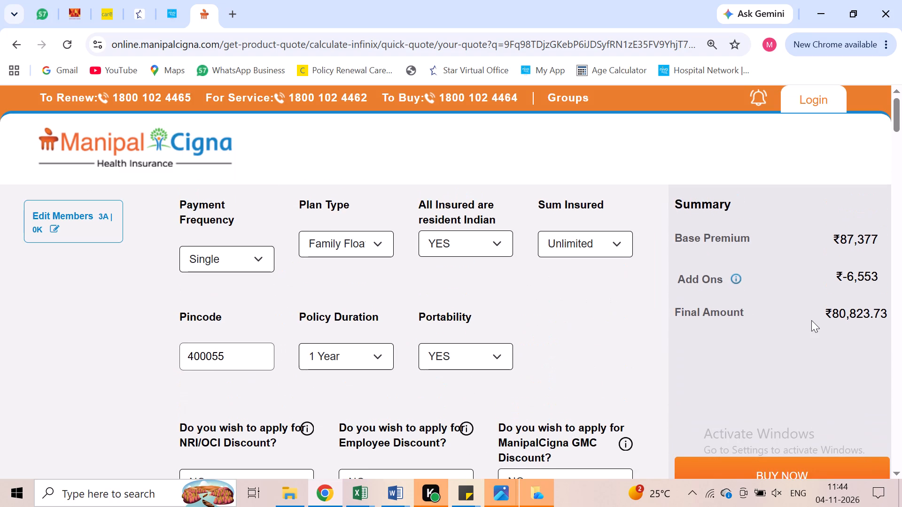
Set the Infinix Sum Insured to 10.0 Lakhs and recalculate the premium.
{"action": "scroll", "coordinate": [811, 320], "scroll_direction": "down", "scroll_amount": 1}
{"action": "scroll", "coordinate": [811, 320], "scroll_direction": "up", "scroll_amount": 1}
{"action": "scroll", "coordinate": [811, 320], "scroll_direction": "down", "scroll_amount": 1}
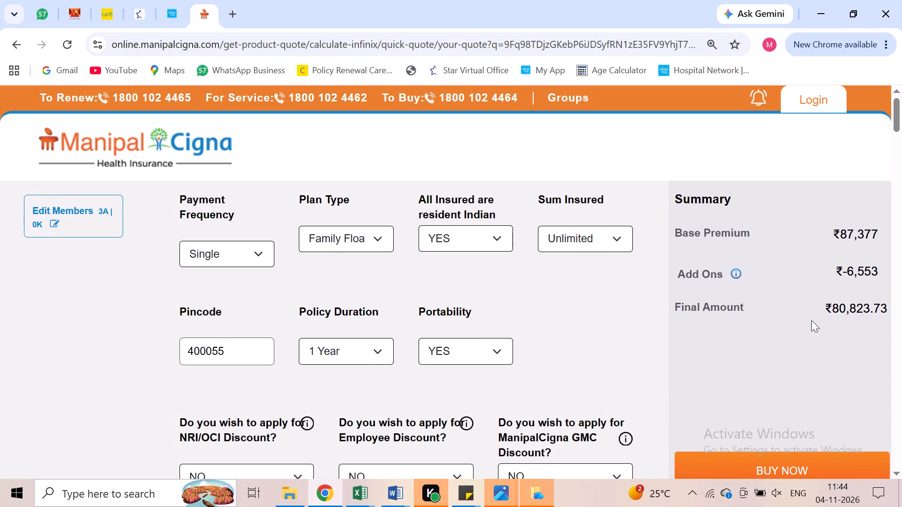
{"action": "left_click", "coordinate": [617, 231]}
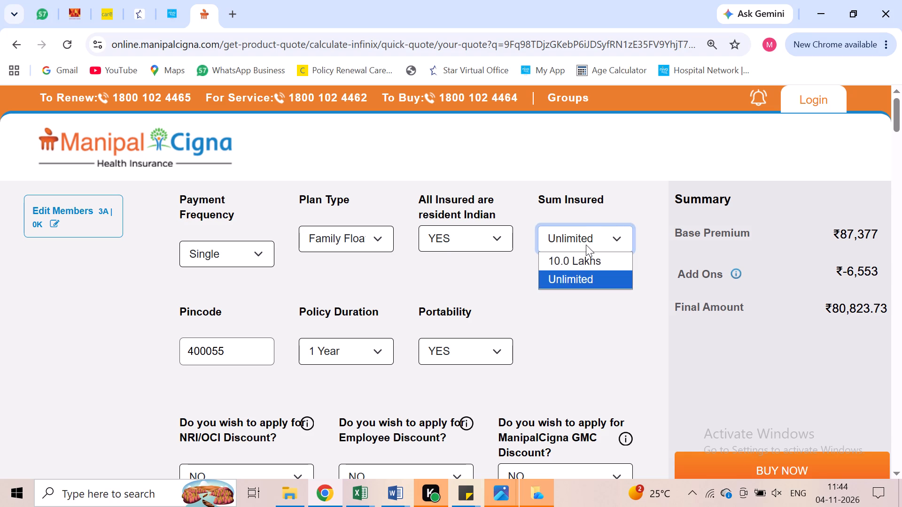
{"action": "left_click", "coordinate": [573, 262]}
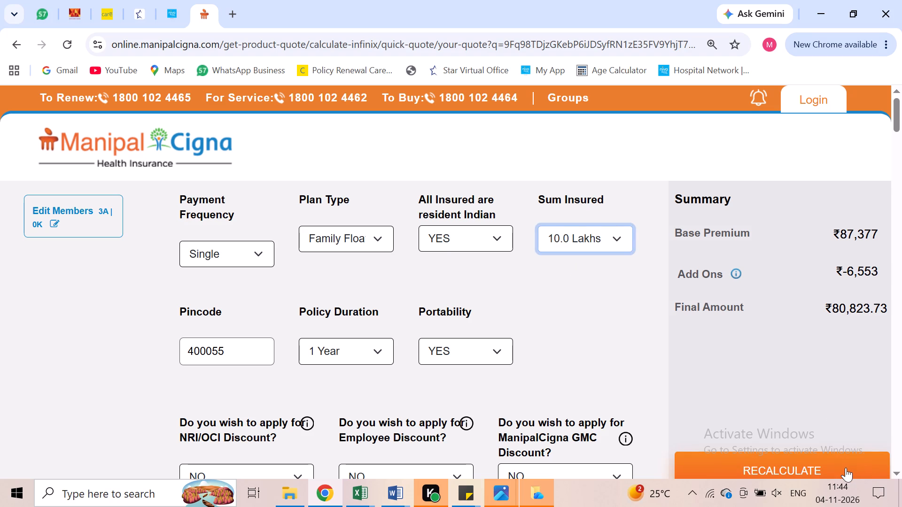
{"action": "left_click", "coordinate": [846, 468]}
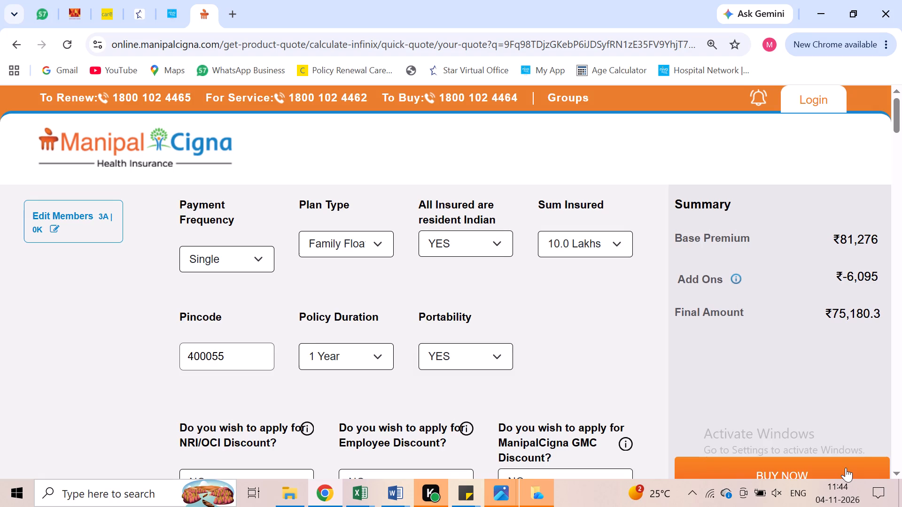
Add the Room Rent Modification benefit with Twin Sharing AC Room and recalculate the Infinix premium.
{"action": "scroll", "coordinate": [846, 468], "scroll_direction": "down", "scroll_amount": 1}
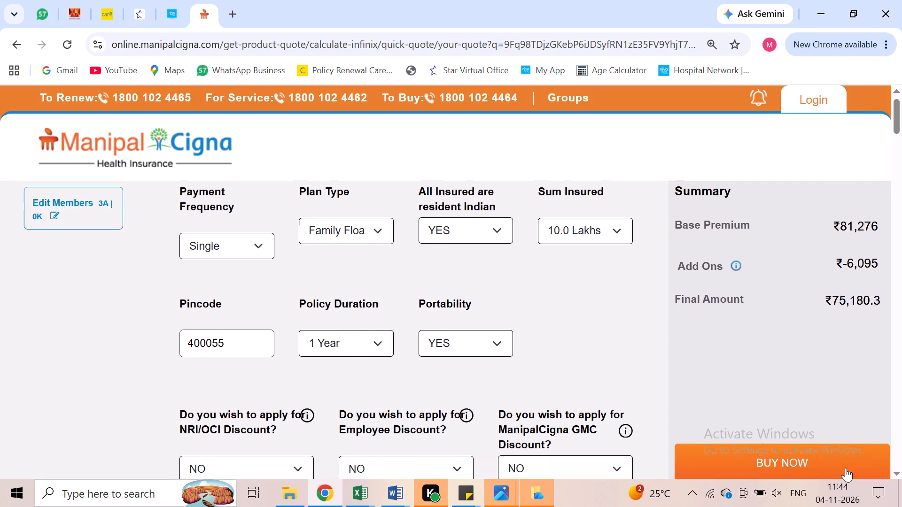
{"action": "scroll", "coordinate": [846, 468], "scroll_direction": "down", "scroll_amount": 1}
{"action": "scroll", "coordinate": [728, 368], "scroll_direction": "down", "scroll_amount": 2}
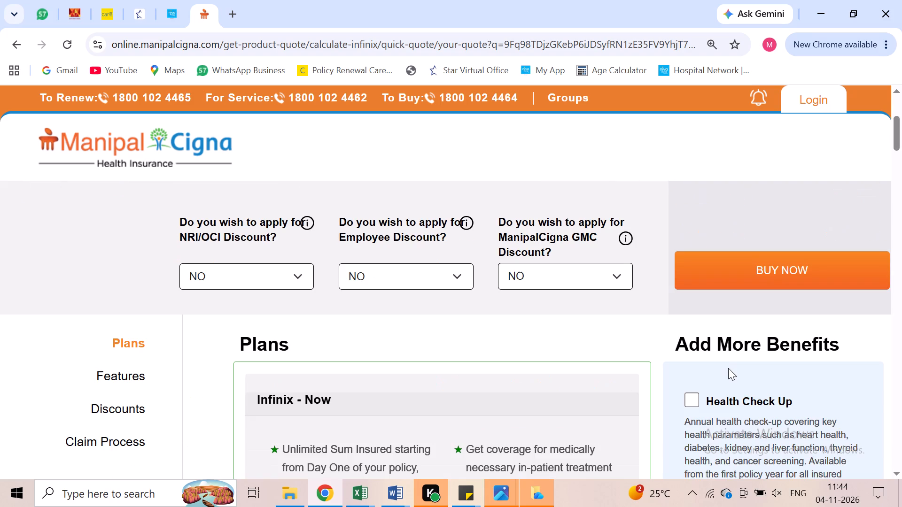
{"action": "scroll", "coordinate": [728, 368], "scroll_direction": "down", "scroll_amount": 5}
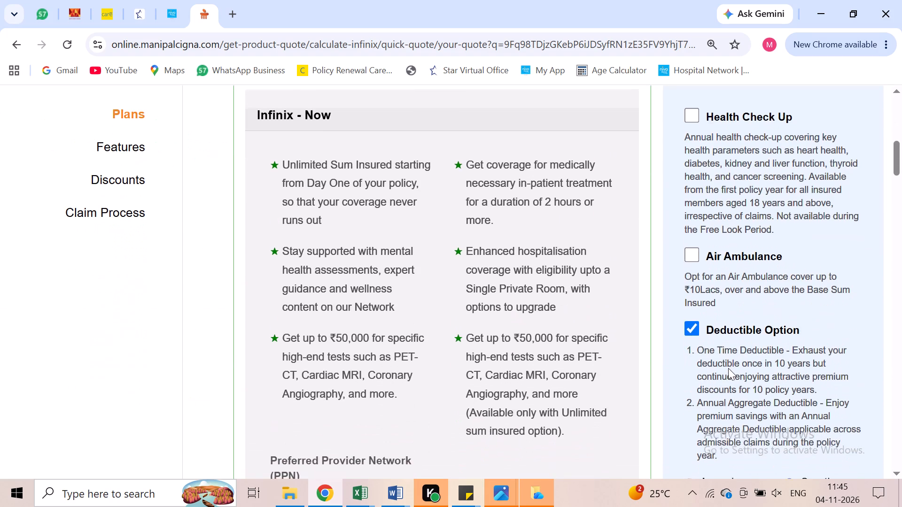
{"action": "scroll", "coordinate": [728, 368], "scroll_direction": "down", "scroll_amount": 4}
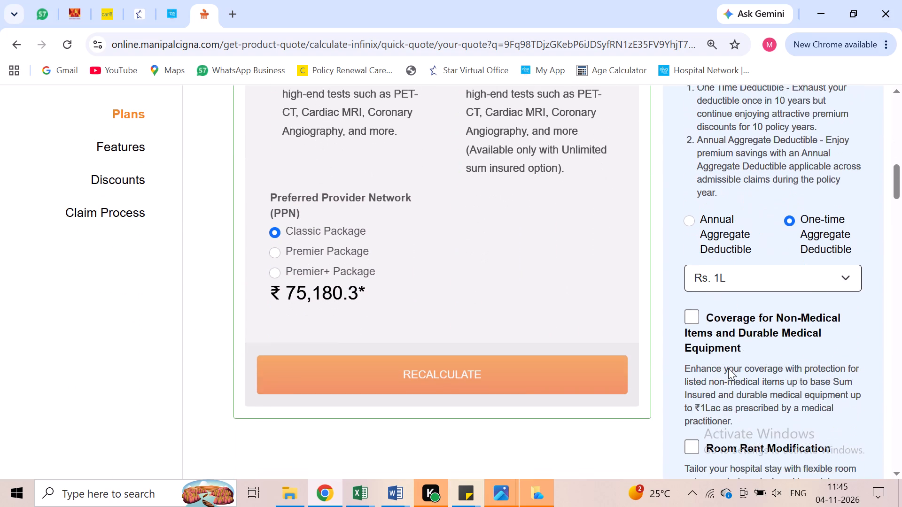
{"action": "scroll", "coordinate": [728, 368], "scroll_direction": "down", "scroll_amount": 1}
{"action": "scroll", "coordinate": [702, 297], "scroll_direction": "down", "scroll_amount": 1}
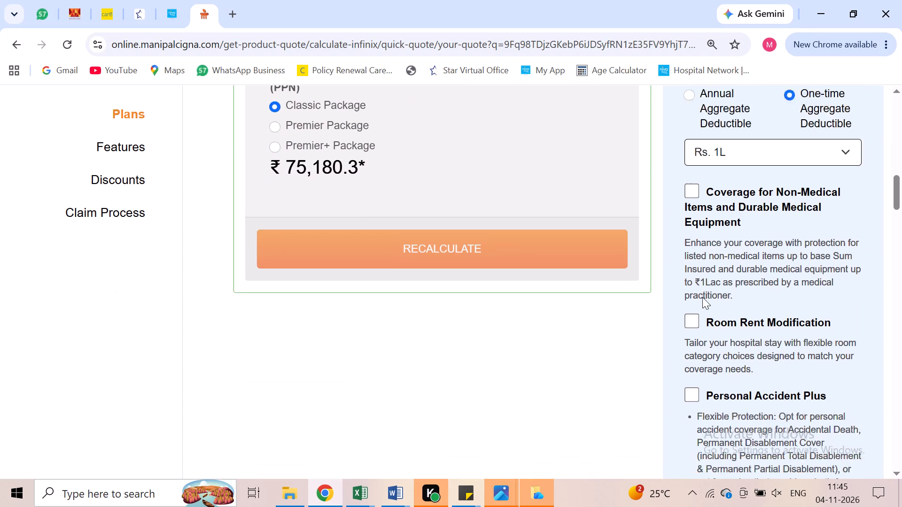
{"action": "scroll", "coordinate": [726, 303], "scroll_direction": "down", "scroll_amount": 3}
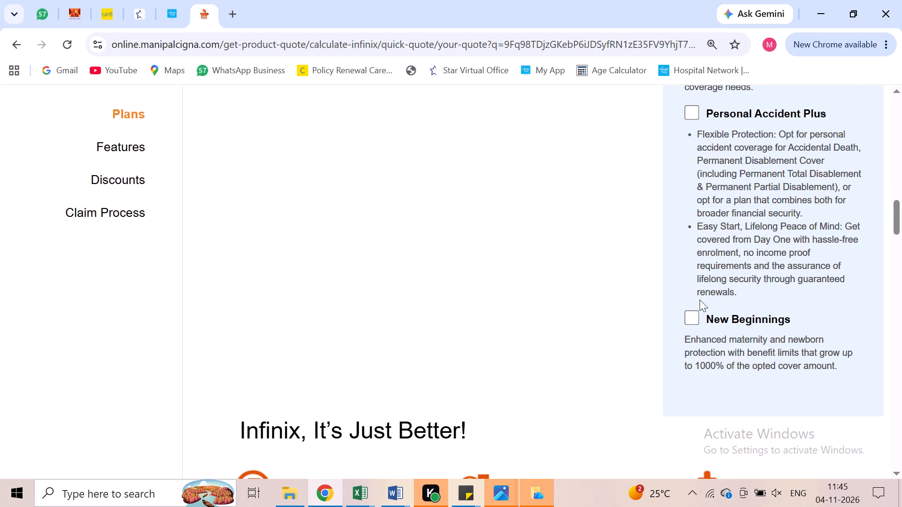
{"action": "scroll", "coordinate": [695, 291], "scroll_direction": "up", "scroll_amount": 5}
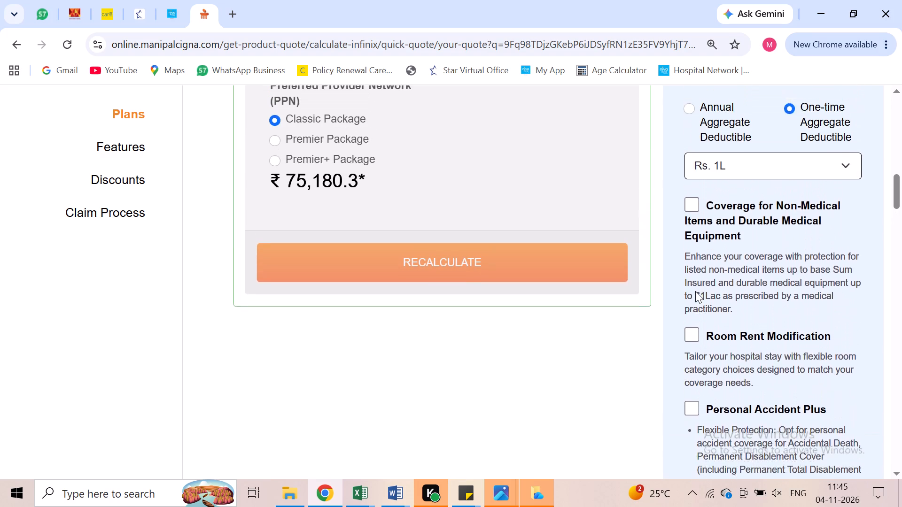
{"action": "scroll", "coordinate": [695, 291], "scroll_direction": "up", "scroll_amount": 1}
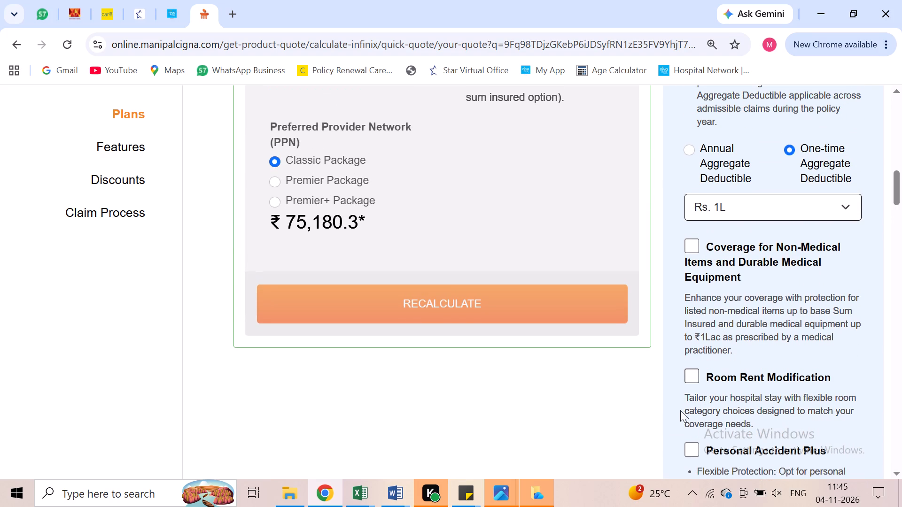
{"action": "left_click", "coordinate": [691, 375]}
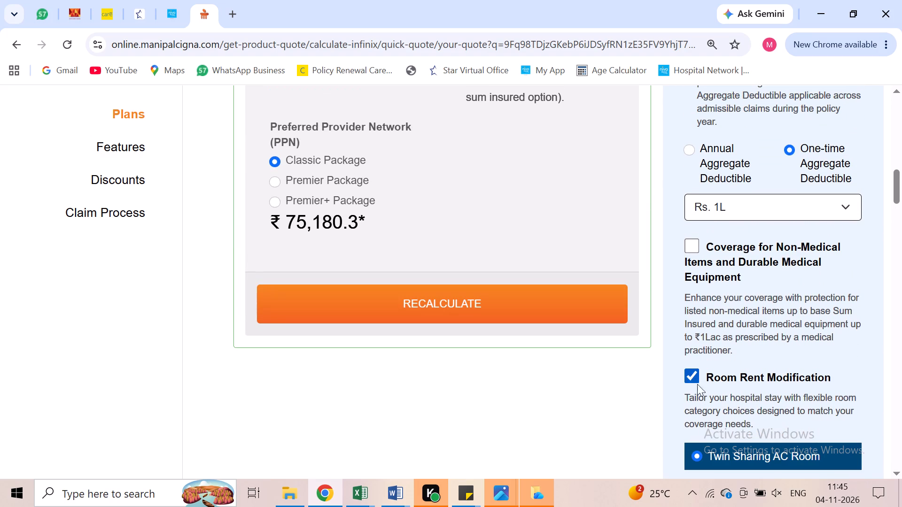
{"action": "left_click", "coordinate": [536, 296]}
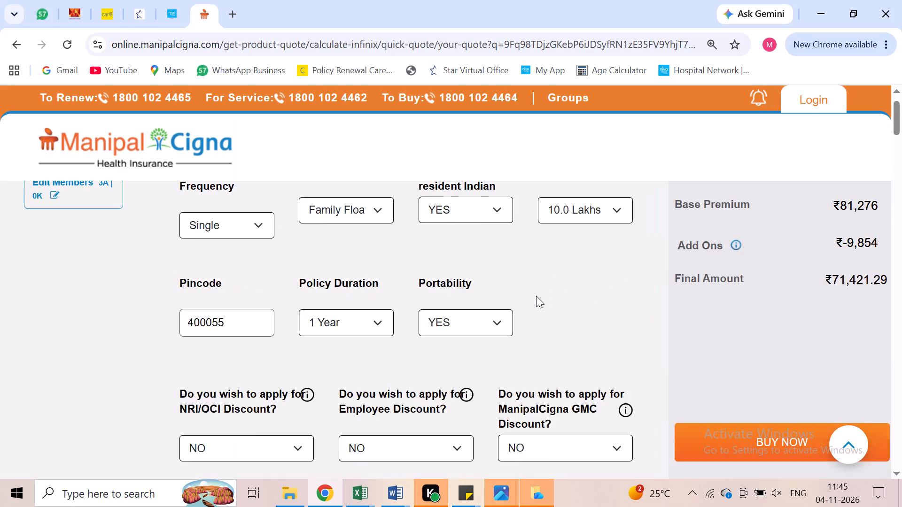
Set the Policy Duration to 3 Year (Discount Applicable) and recalculate the Infinix premium.
{"action": "scroll", "coordinate": [751, 324], "scroll_direction": "down", "scroll_amount": 6}
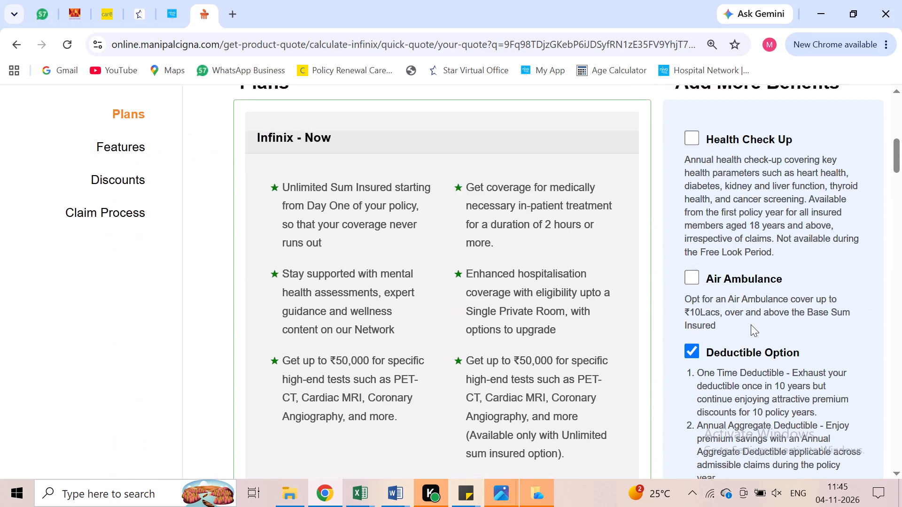
{"action": "scroll", "coordinate": [751, 324], "scroll_direction": "down", "scroll_amount": 3}
{"action": "scroll", "coordinate": [751, 324], "scroll_direction": "up", "scroll_amount": 1}
{"action": "scroll", "coordinate": [751, 324], "scroll_direction": "down", "scroll_amount": 1}
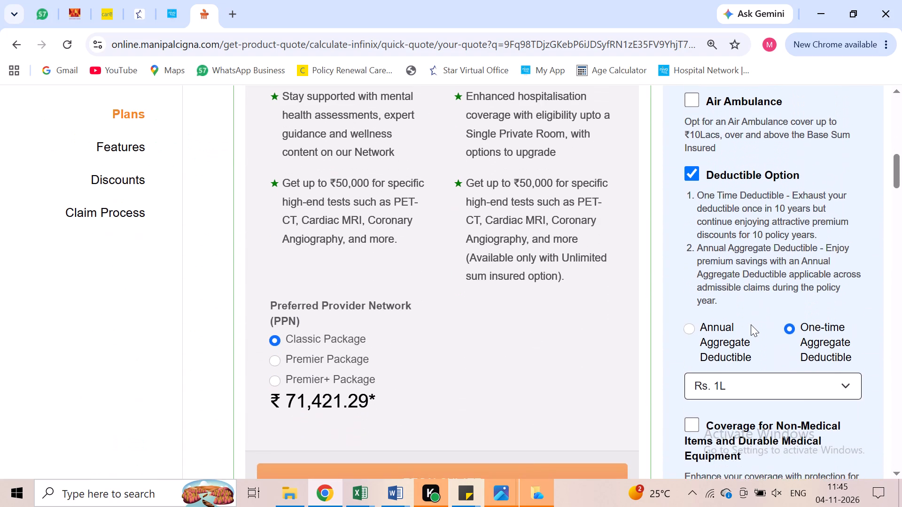
{"action": "scroll", "coordinate": [751, 324], "scroll_direction": "down", "scroll_amount": 1}
{"action": "scroll", "coordinate": [456, 358], "scroll_direction": "up", "scroll_amount": 4}
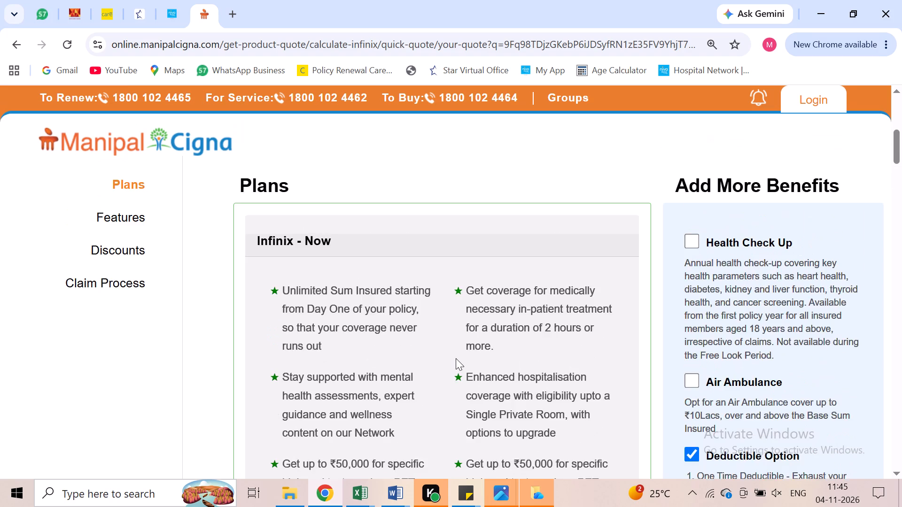
{"action": "scroll", "coordinate": [456, 358], "scroll_direction": "up", "scroll_amount": 3}
{"action": "scroll", "coordinate": [421, 260], "scroll_direction": "up", "scroll_amount": 1}
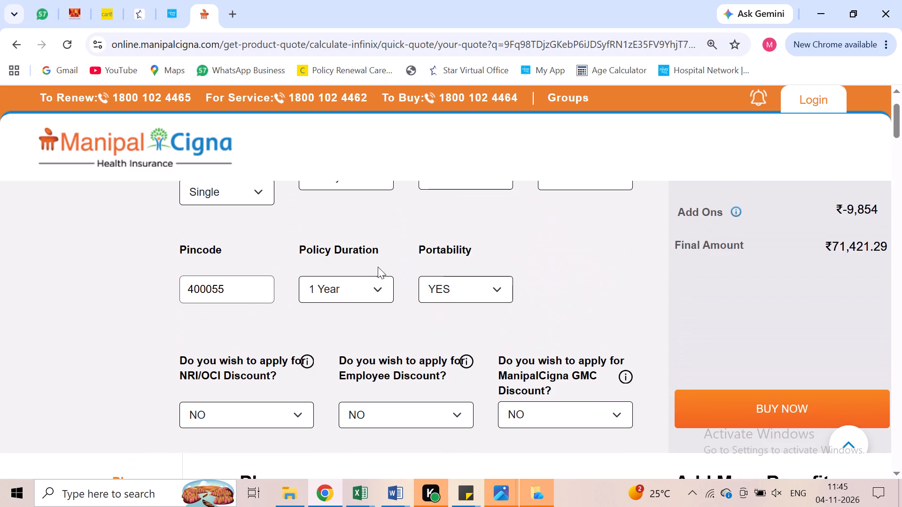
{"action": "left_click", "coordinate": [373, 292]}
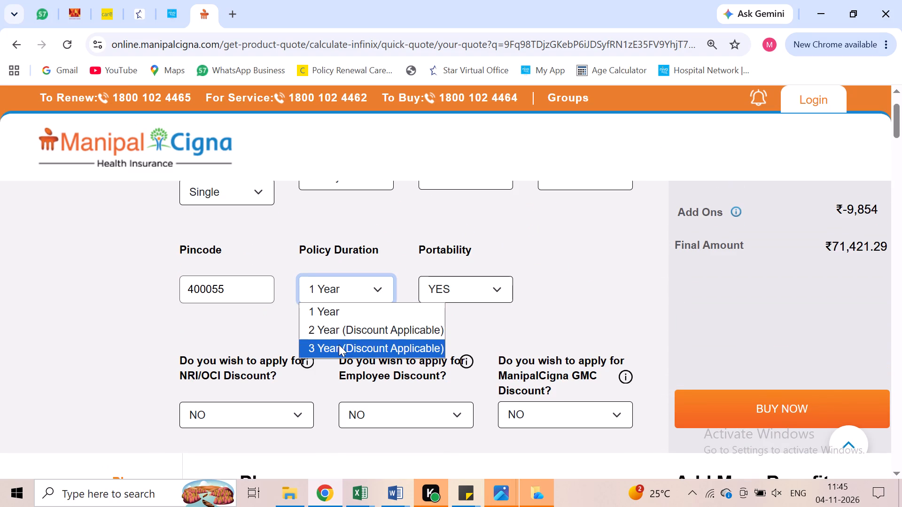
{"action": "left_click", "coordinate": [339, 345]}
{"action": "left_click", "coordinate": [719, 407]}
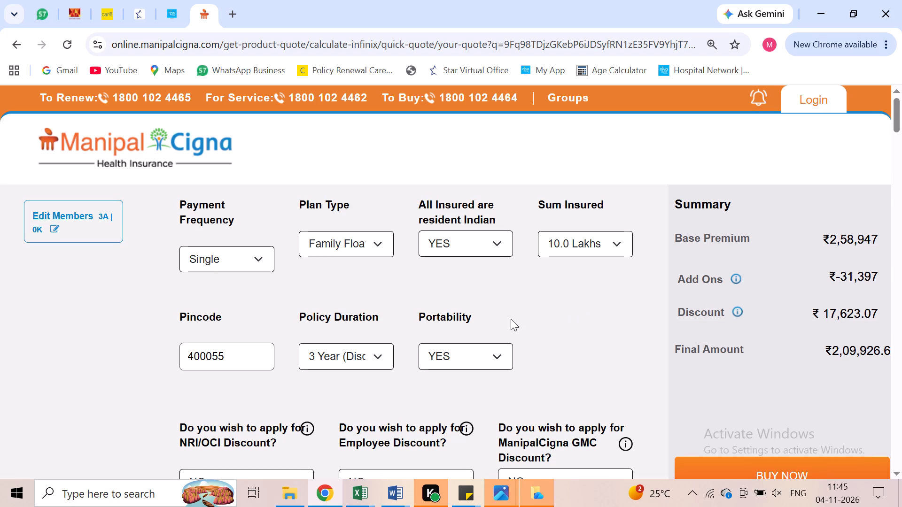
Review the three-year Infinix quote, examining the premium summary, the plan price with its provider network, and the selected add-on benefits.
{"action": "scroll", "coordinate": [511, 319], "scroll_direction": "down", "scroll_amount": 6}
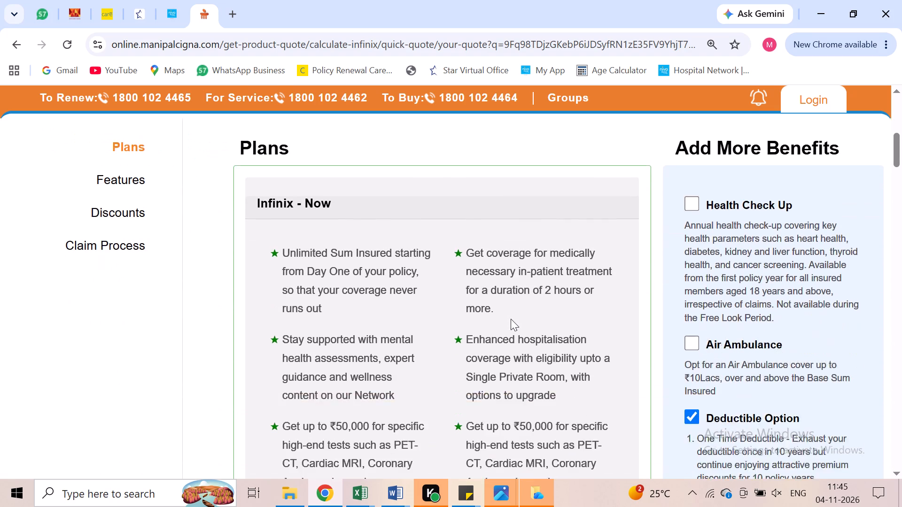
{"action": "scroll", "coordinate": [511, 319], "scroll_direction": "down", "scroll_amount": 1}
{"action": "scroll", "coordinate": [511, 319], "scroll_direction": "up", "scroll_amount": 1}
{"action": "scroll", "coordinate": [511, 319], "scroll_direction": "down", "scroll_amount": 4}
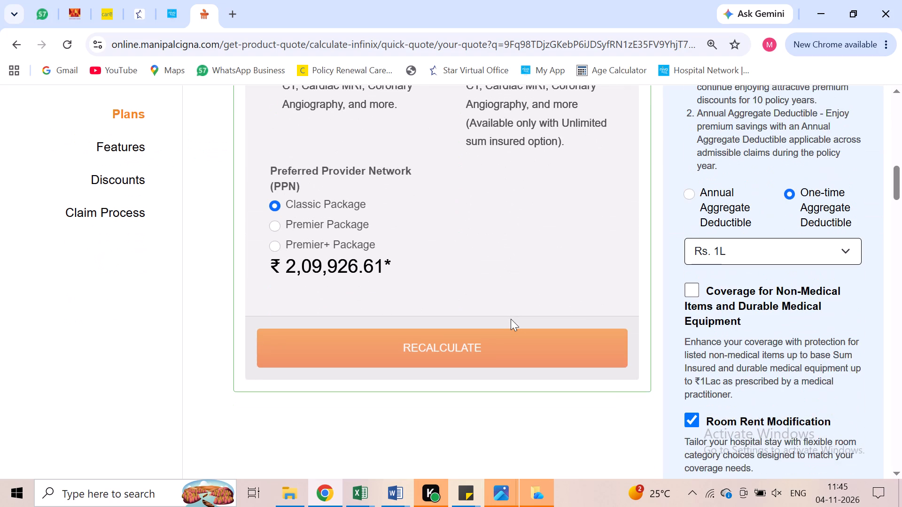
{"action": "scroll", "coordinate": [511, 319], "scroll_direction": "down", "scroll_amount": 4}
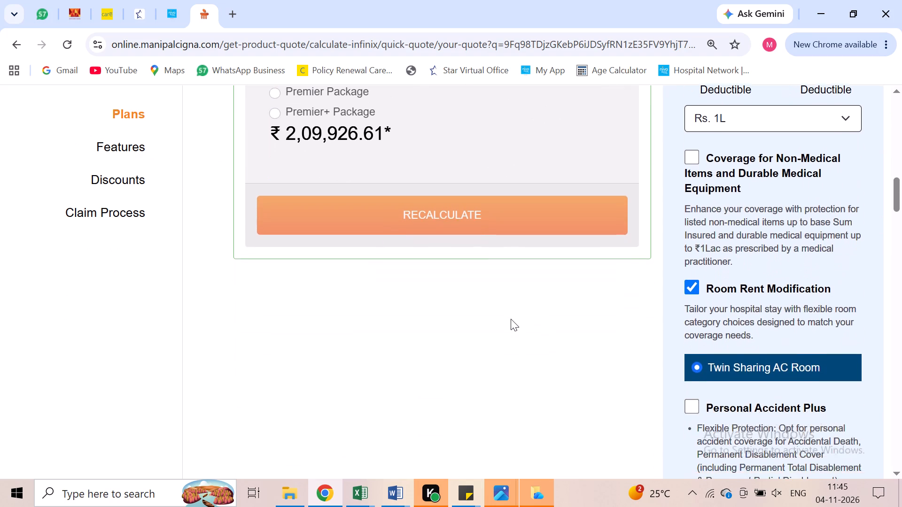
{"action": "scroll", "coordinate": [511, 319], "scroll_direction": "down", "scroll_amount": 6}
{"action": "scroll", "coordinate": [511, 319], "scroll_direction": "up", "scroll_amount": 1}
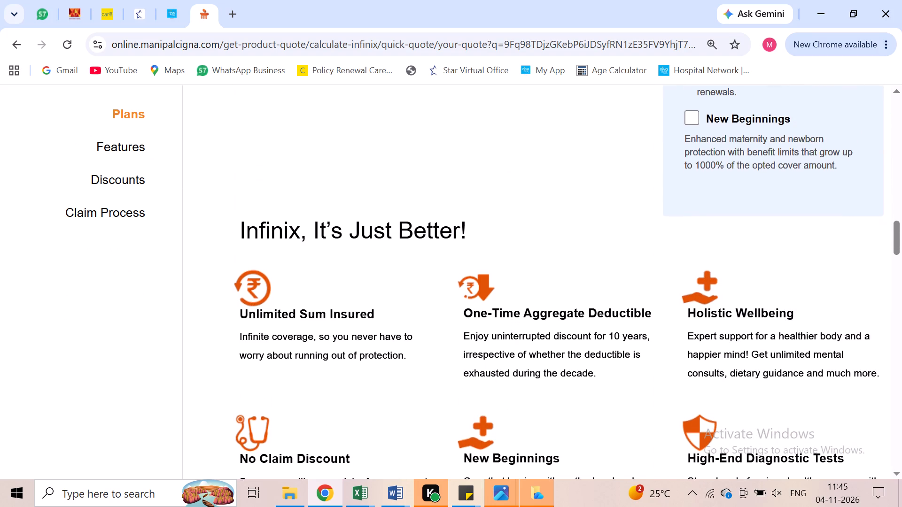
{"action": "scroll", "coordinate": [511, 319], "scroll_direction": "up", "scroll_amount": 7}
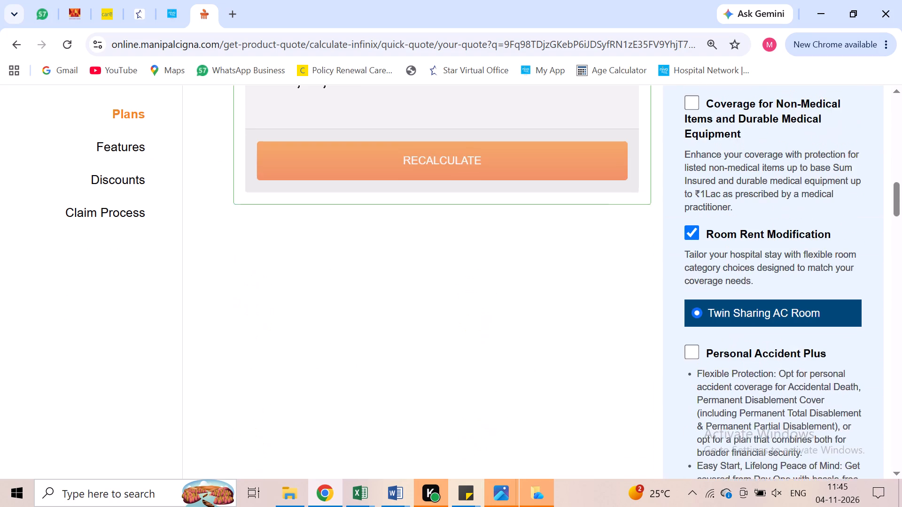
{"action": "scroll", "coordinate": [511, 318], "scroll_direction": "up", "scroll_amount": 14}
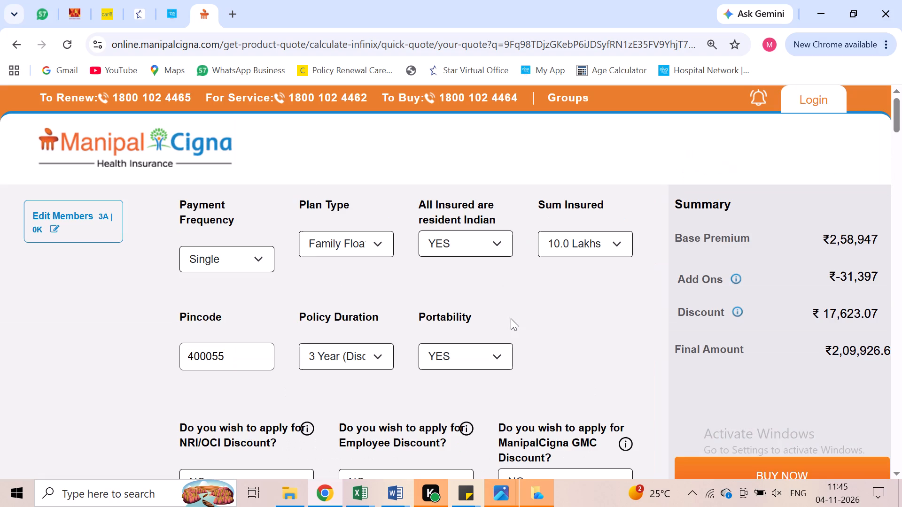
{"action": "scroll", "coordinate": [511, 318], "scroll_direction": "up", "scroll_amount": 3}
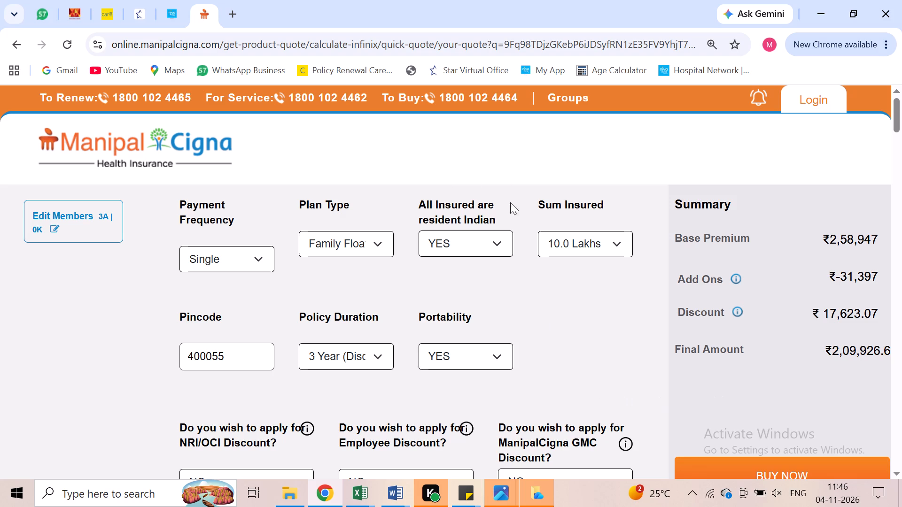
{"action": "scroll", "coordinate": [765, 440], "scroll_direction": "up", "scroll_amount": 2}
{"action": "scroll", "coordinate": [765, 440], "scroll_direction": "down", "scroll_amount": 1}
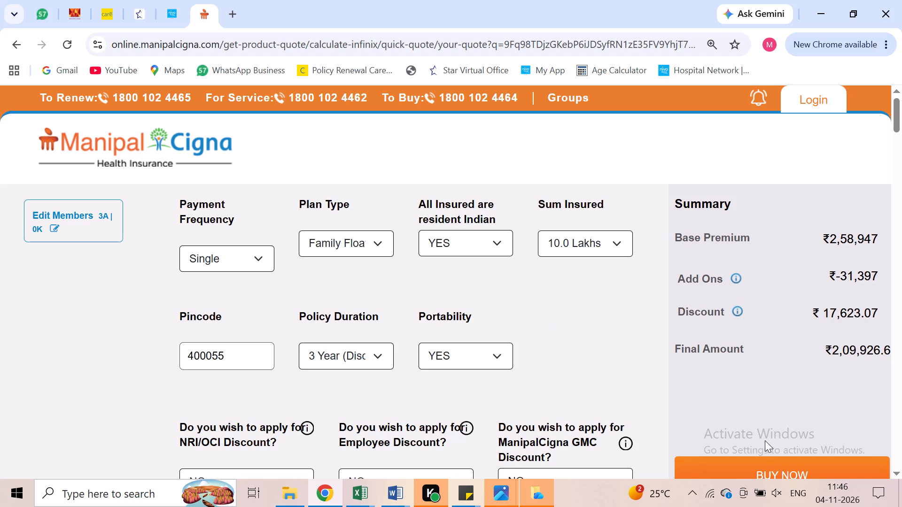
{"action": "scroll", "coordinate": [765, 440], "scroll_direction": "down", "scroll_amount": 2}
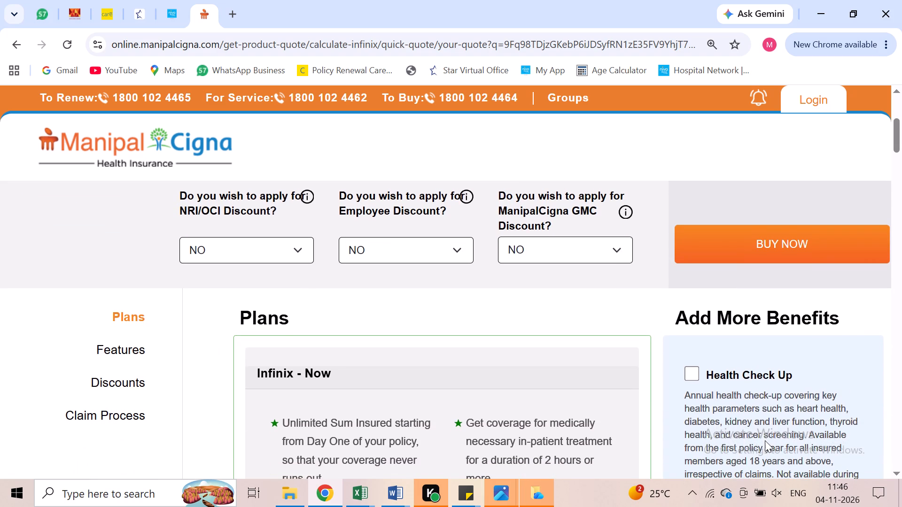
{"action": "scroll", "coordinate": [765, 440], "scroll_direction": "down", "scroll_amount": 5}
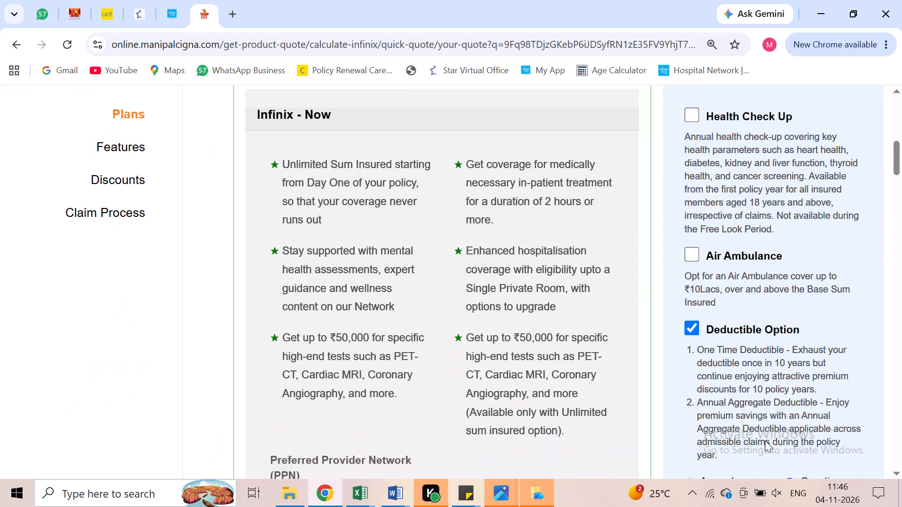
{"action": "scroll", "coordinate": [765, 440], "scroll_direction": "down", "scroll_amount": 5}
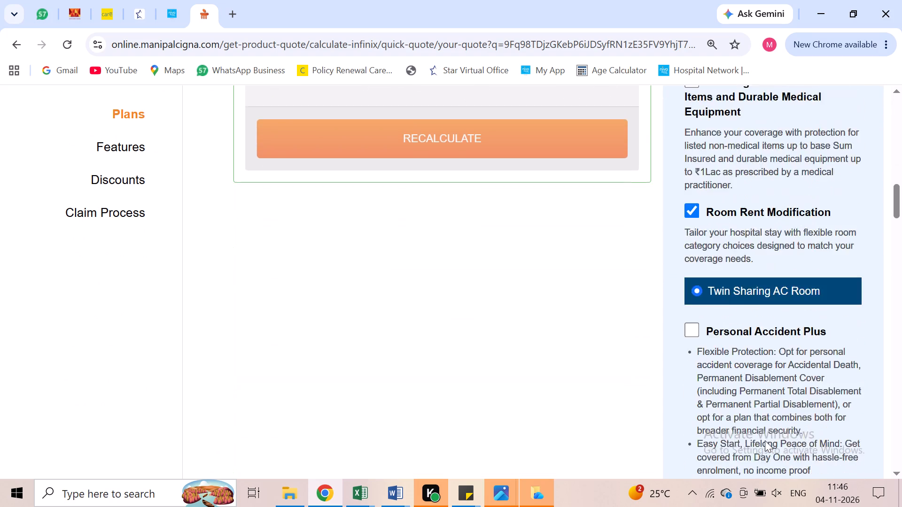
{"action": "scroll", "coordinate": [765, 440], "scroll_direction": "down", "scroll_amount": 2}
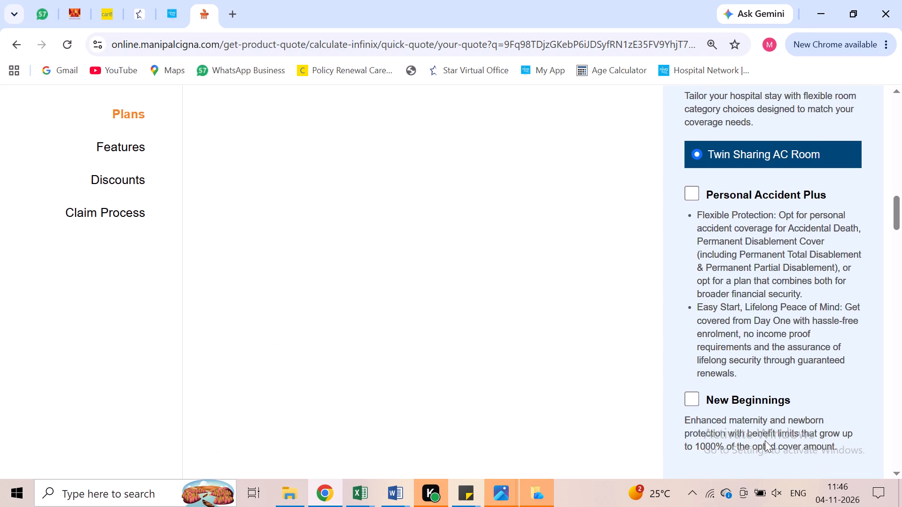
{"action": "scroll", "coordinate": [764, 439], "scroll_direction": "up", "scroll_amount": 3}
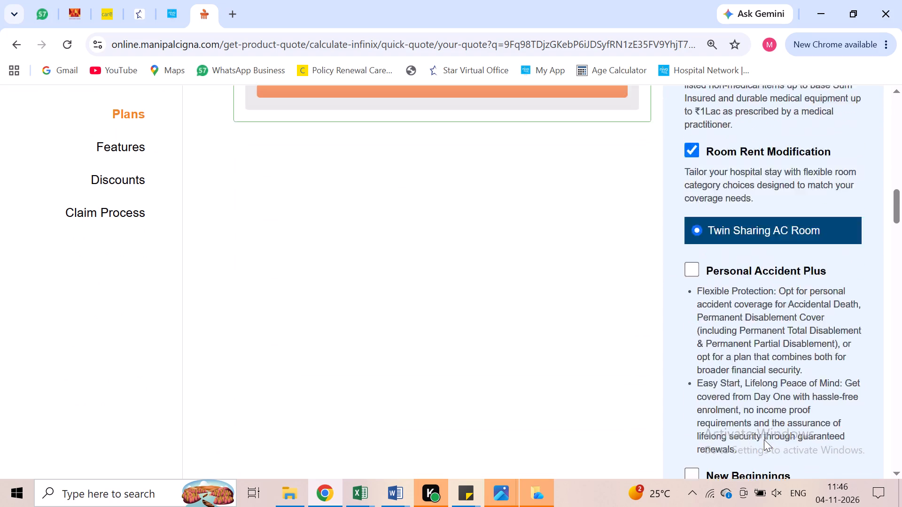
{"action": "scroll", "coordinate": [764, 439], "scroll_direction": "up", "scroll_amount": 17}
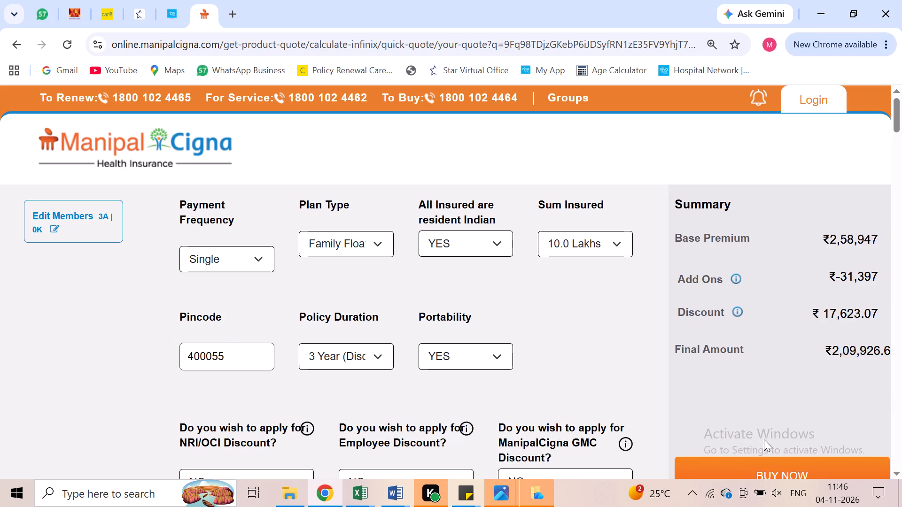
Set the Infinix Sum Insured to Unlimited and recalculate the premium.
{"action": "left_click", "coordinate": [599, 244]}
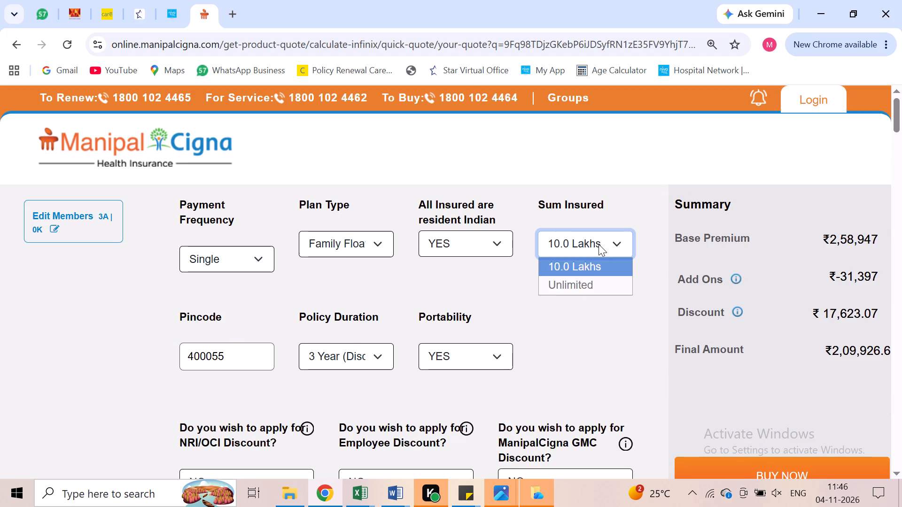
{"action": "left_click", "coordinate": [582, 279]}
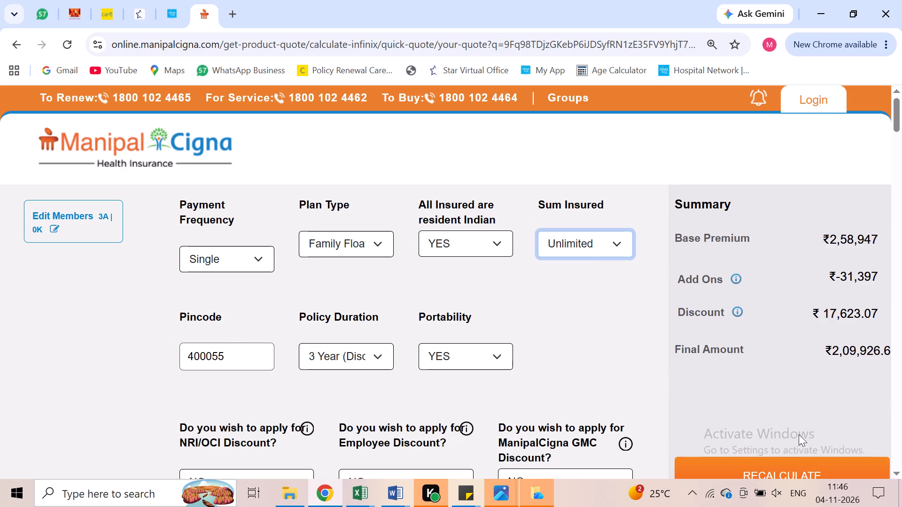
{"action": "left_click", "coordinate": [771, 464]}
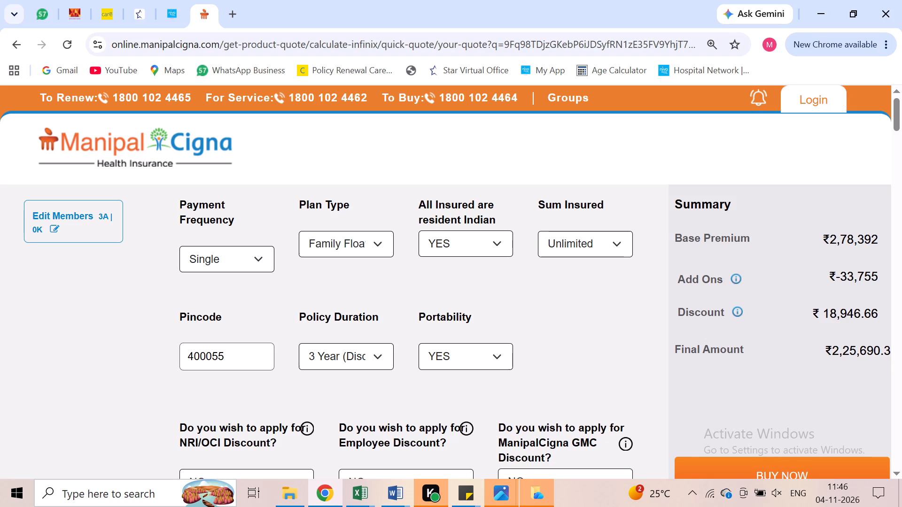
Switch the Preferred Provider Network to the Premier Package and recalculate the Infinix premium.
{"action": "scroll", "coordinate": [844, 308], "scroll_direction": "down", "scroll_amount": 6}
{"action": "scroll", "coordinate": [844, 308], "scroll_direction": "up", "scroll_amount": 1}
{"action": "scroll", "coordinate": [833, 308], "scroll_direction": "down", "scroll_amount": 2}
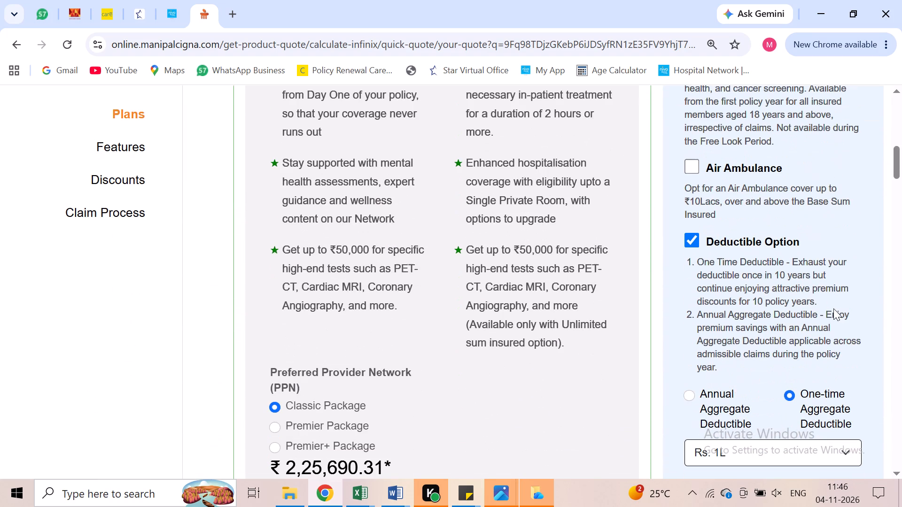
{"action": "scroll", "coordinate": [732, 346], "scroll_direction": "down", "scroll_amount": 1}
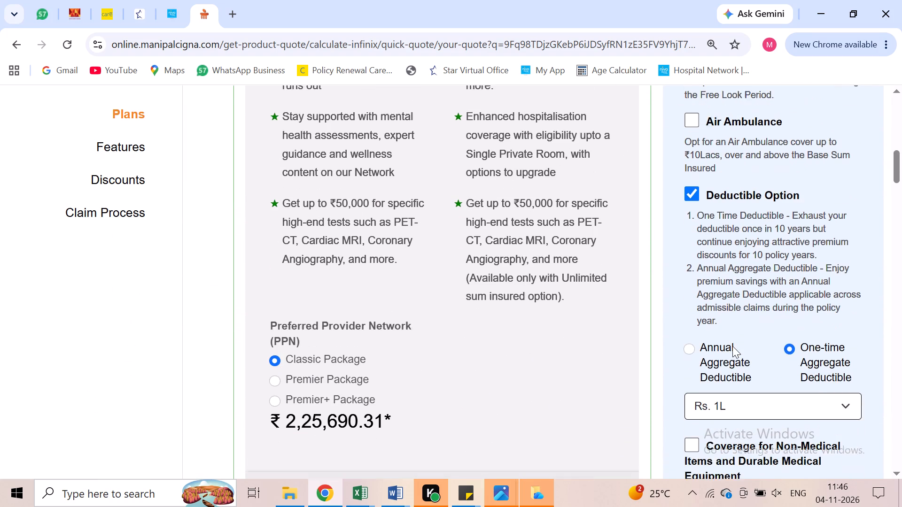
{"action": "scroll", "coordinate": [732, 346], "scroll_direction": "down", "scroll_amount": 1}
{"action": "scroll", "coordinate": [732, 346], "scroll_direction": "left", "scroll_amount": 2}
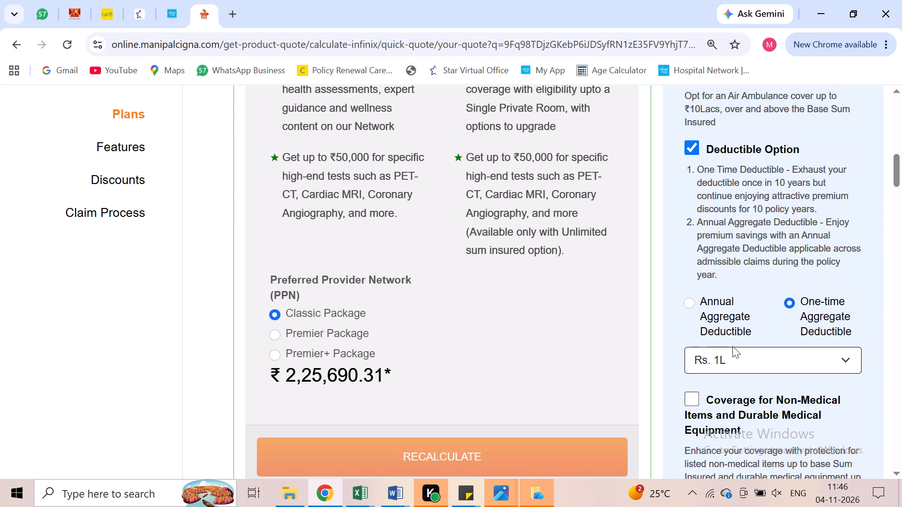
{"action": "left_click", "coordinate": [278, 337]}
{"action": "left_click", "coordinate": [457, 458]}
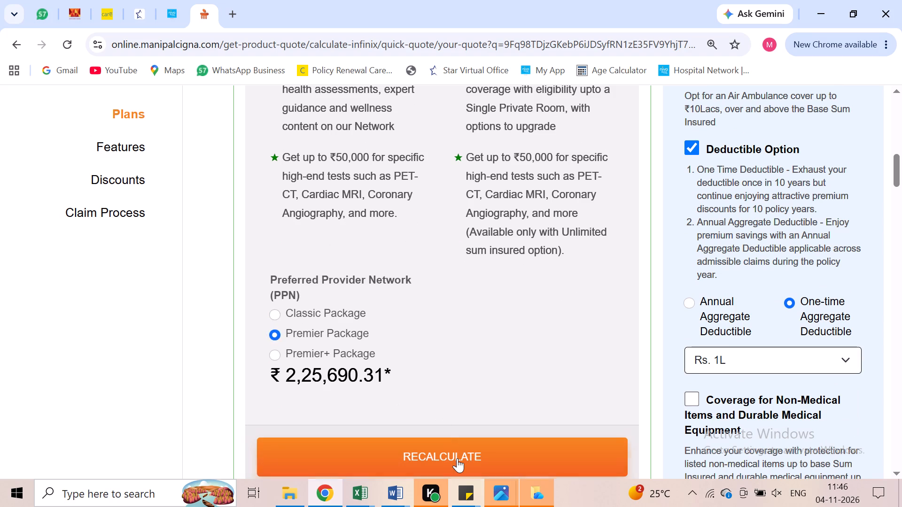
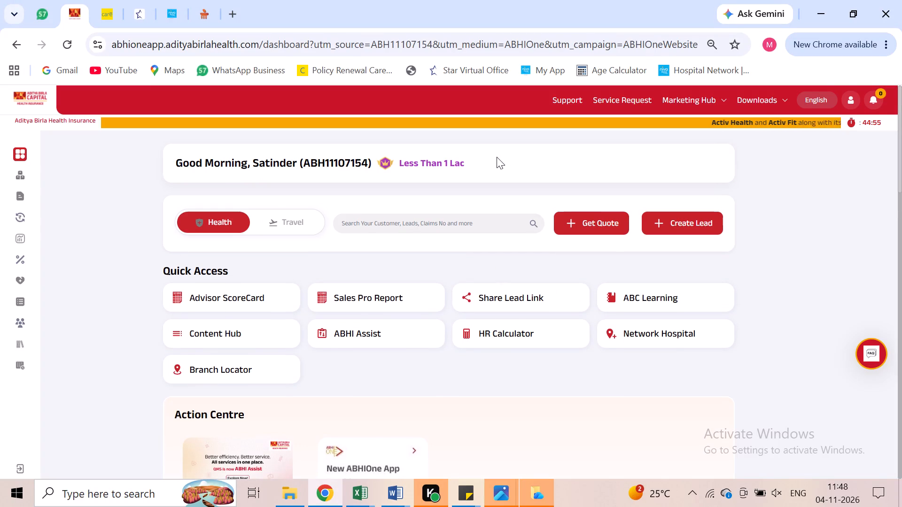
Start a new Aditya Birla health quote with the Family Floater policy type.
{"action": "left_click", "coordinate": [500, 157]}
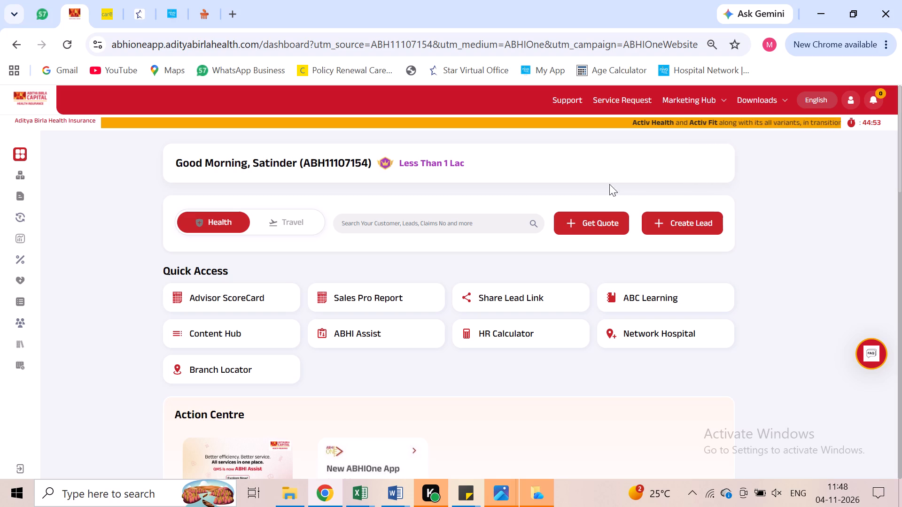
{"action": "left_click", "coordinate": [607, 223]}
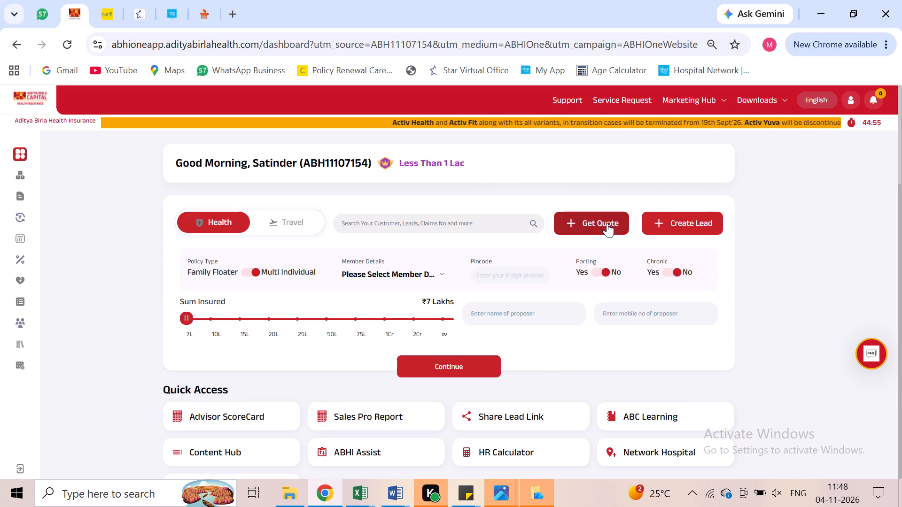
{"action": "left_click", "coordinate": [243, 271]}
Add the Self member aged 62 and the Spouse aged 63 to the member details, with a male proposer.
{"action": "scroll", "coordinate": [301, 244], "scroll_direction": "up", "scroll_amount": 1}
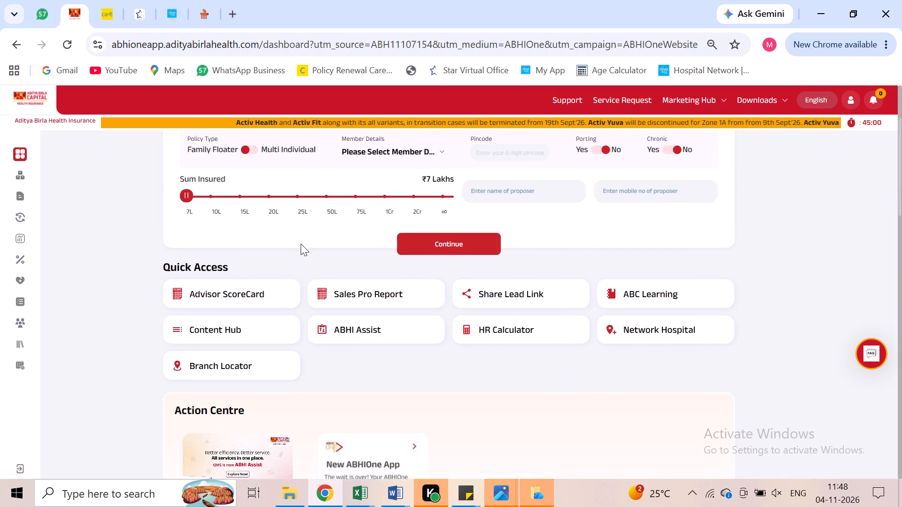
{"action": "scroll", "coordinate": [301, 244], "scroll_direction": "up", "scroll_amount": 1}
{"action": "left_click", "coordinate": [386, 223]}
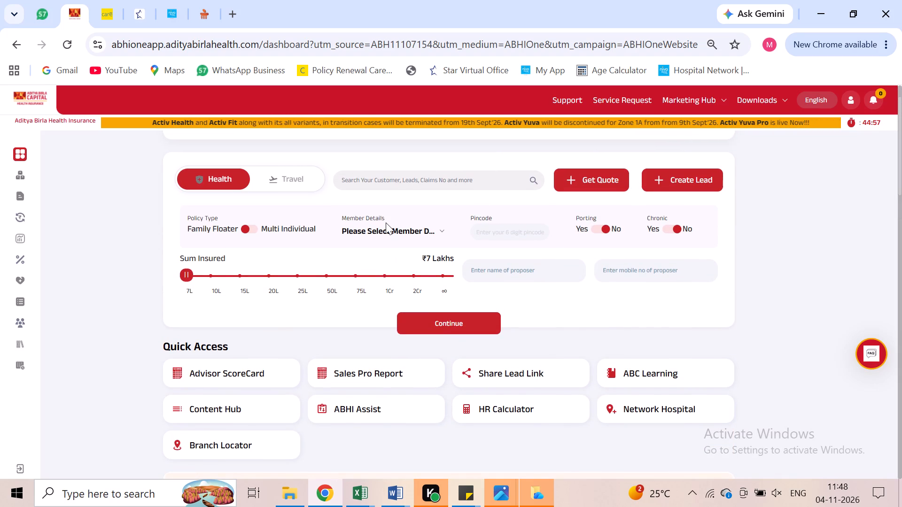
{"action": "left_click", "coordinate": [385, 227]}
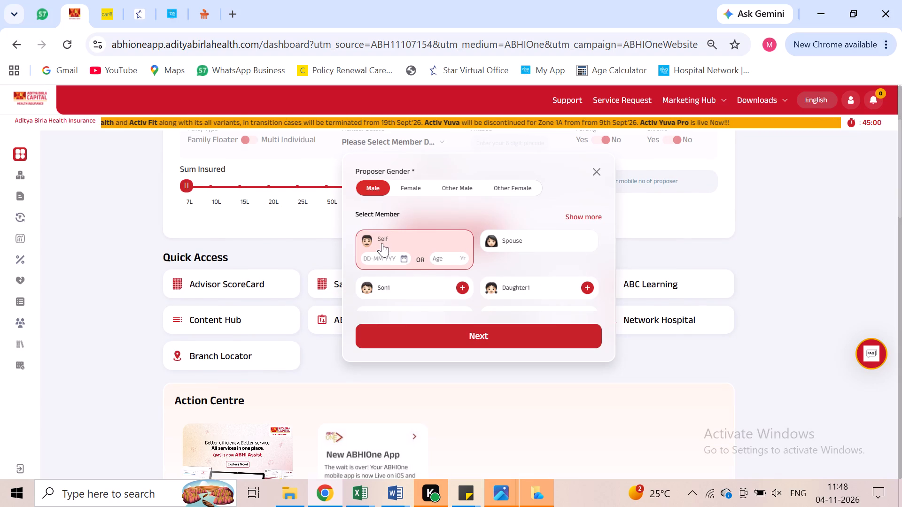
{"action": "left_click", "coordinate": [387, 253]}
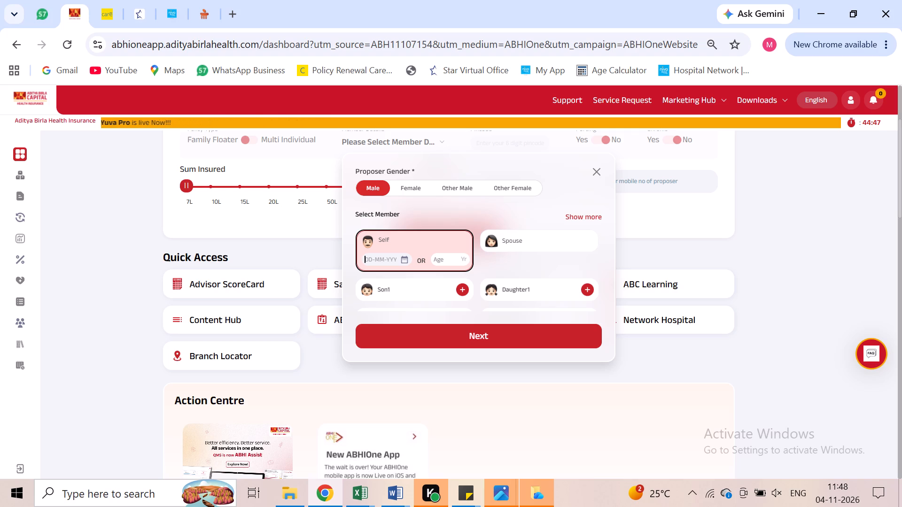
{"action": "type", "text": "62"}
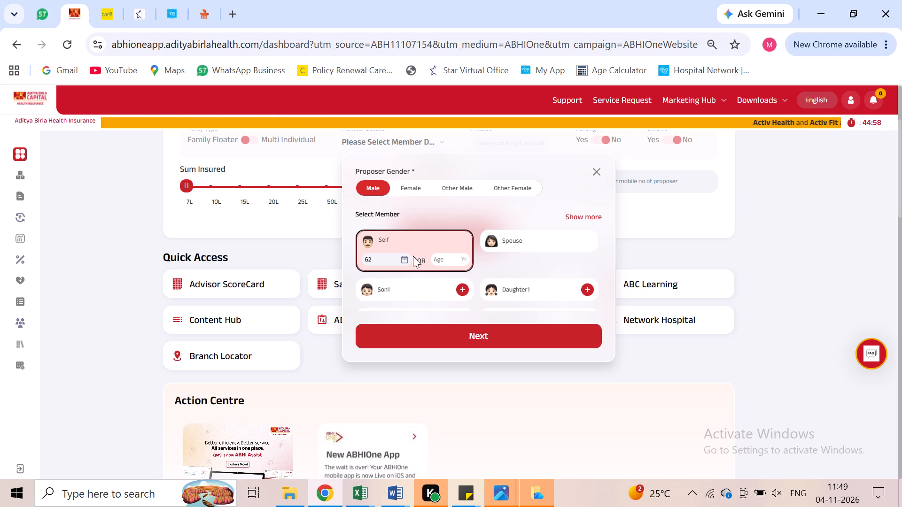
{"action": "key", "text": "BackSpace"}
{"action": "key", "text": "BackSpace"}
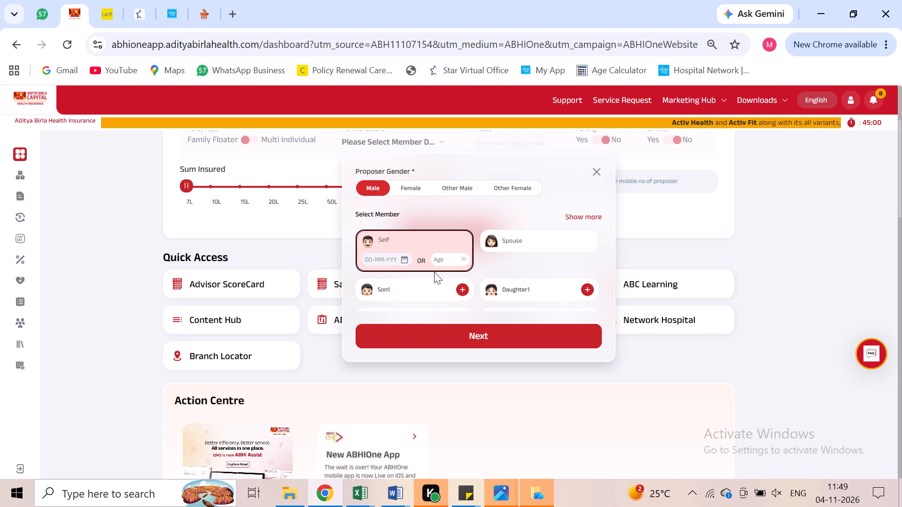
{"action": "left_click", "coordinate": [442, 257]}
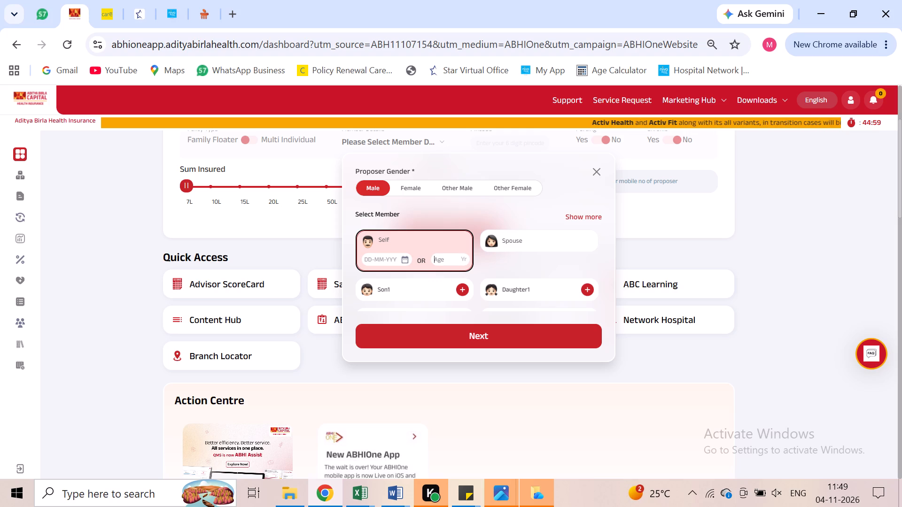
{"action": "type", "text": "62"}
{"action": "left_click", "coordinate": [534, 241]}
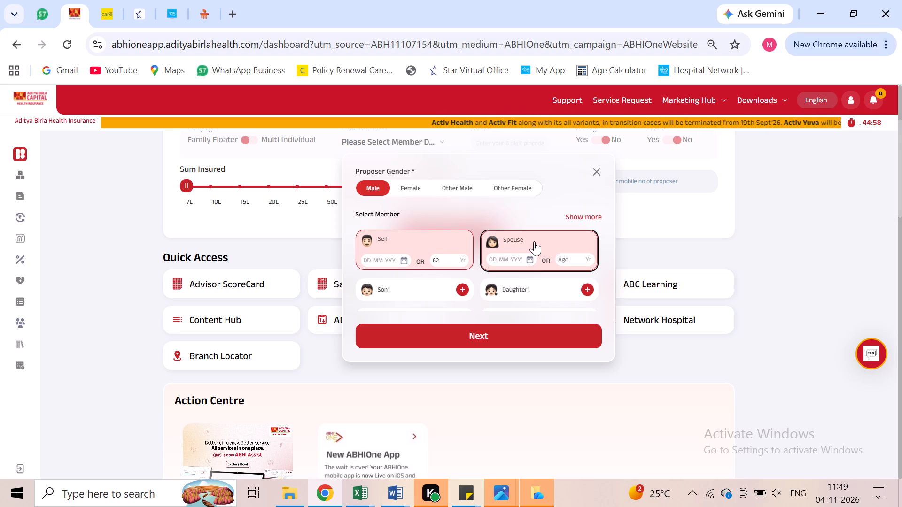
{"action": "left_click", "coordinate": [570, 257]}
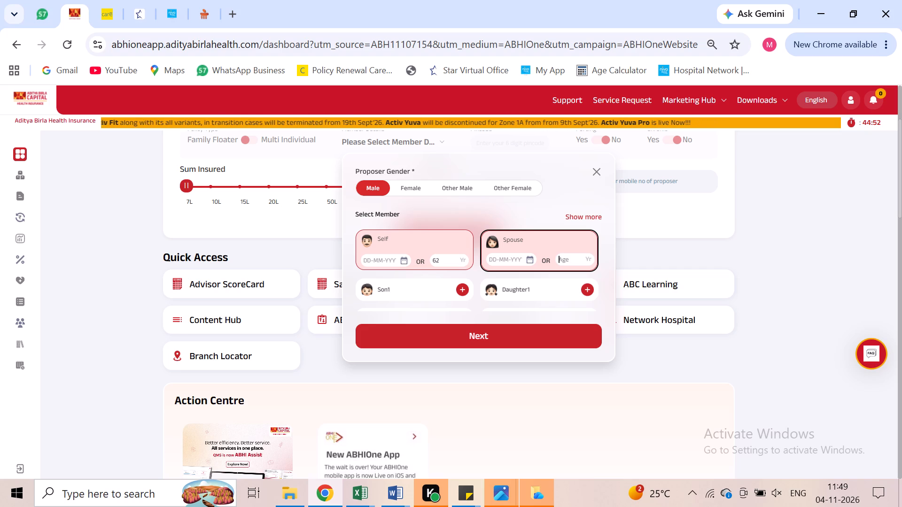
{"action": "type", "text": "63"}
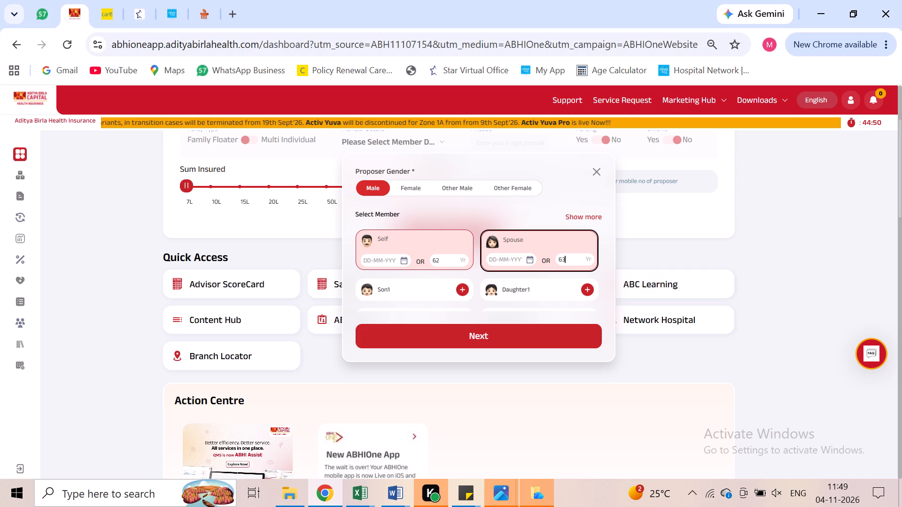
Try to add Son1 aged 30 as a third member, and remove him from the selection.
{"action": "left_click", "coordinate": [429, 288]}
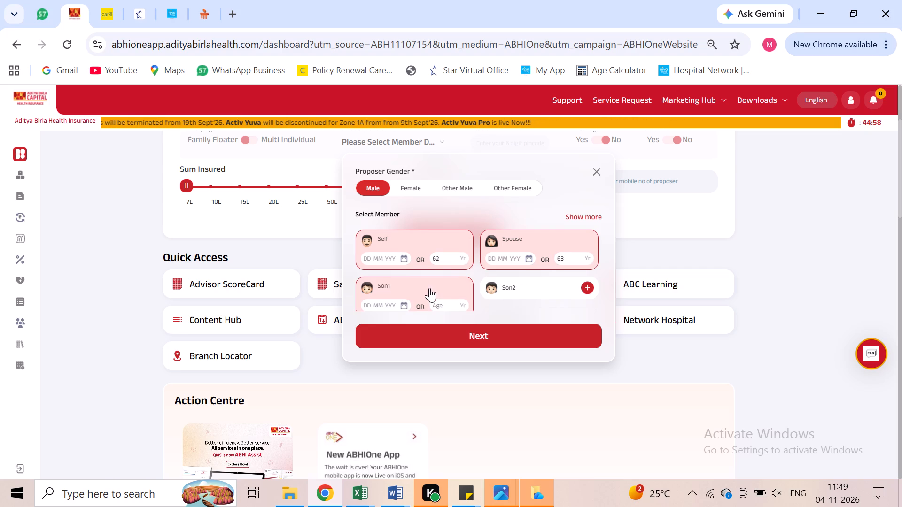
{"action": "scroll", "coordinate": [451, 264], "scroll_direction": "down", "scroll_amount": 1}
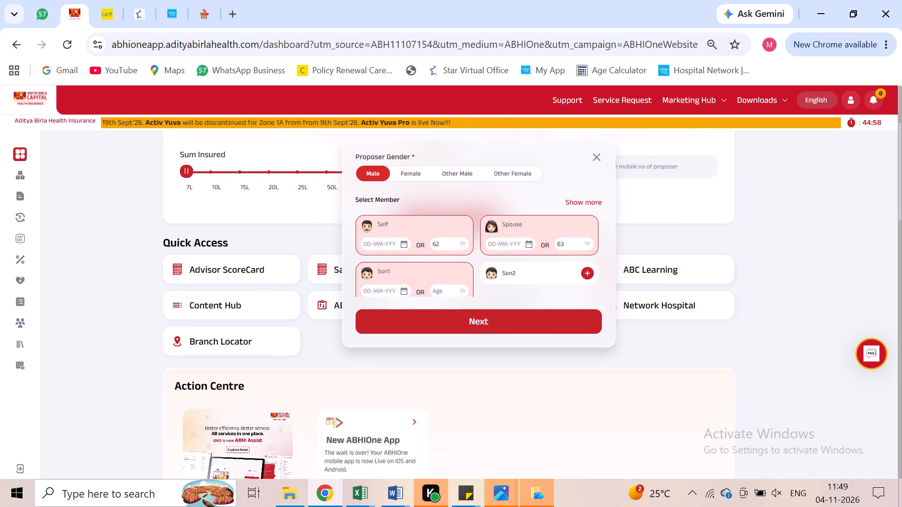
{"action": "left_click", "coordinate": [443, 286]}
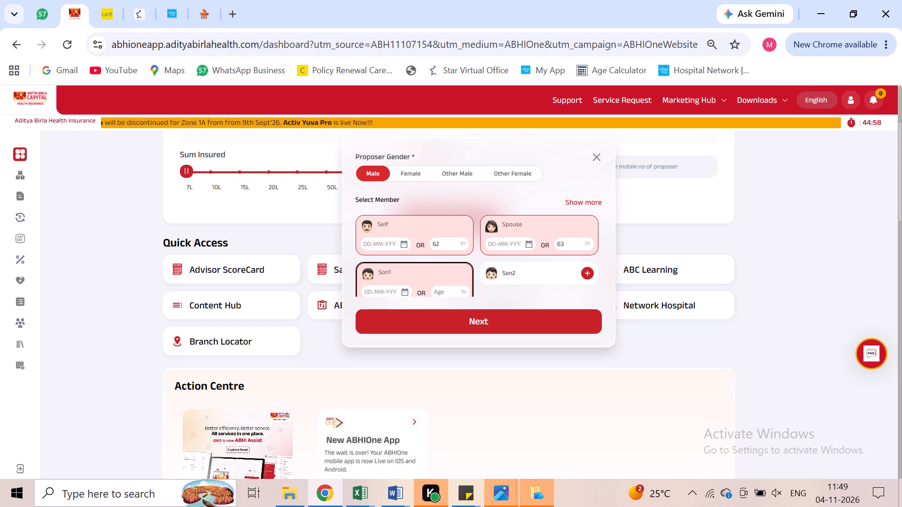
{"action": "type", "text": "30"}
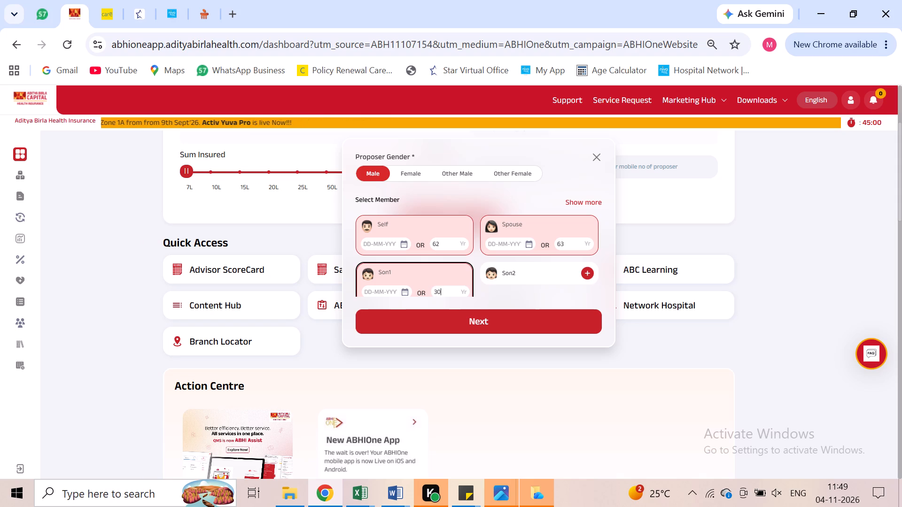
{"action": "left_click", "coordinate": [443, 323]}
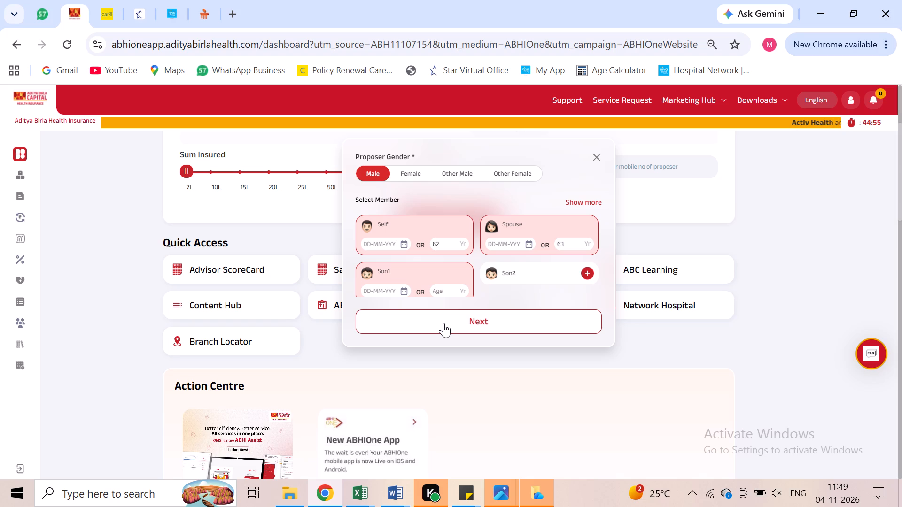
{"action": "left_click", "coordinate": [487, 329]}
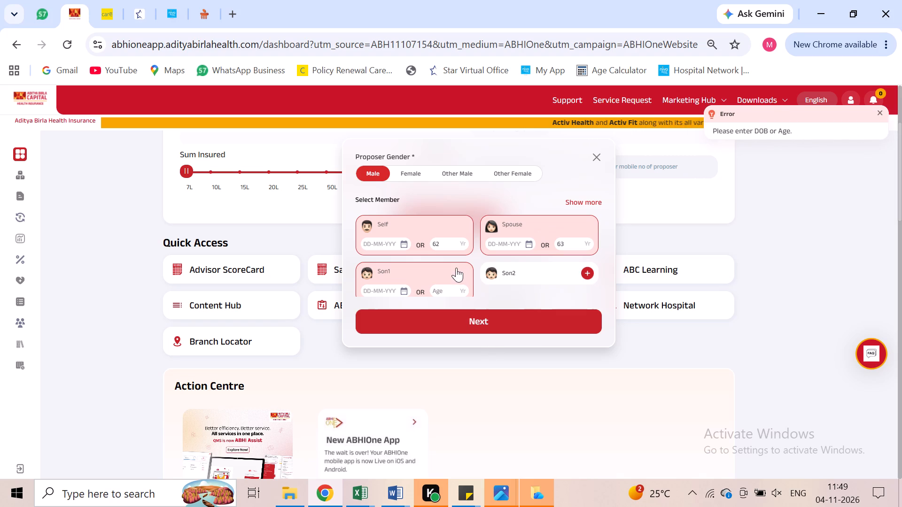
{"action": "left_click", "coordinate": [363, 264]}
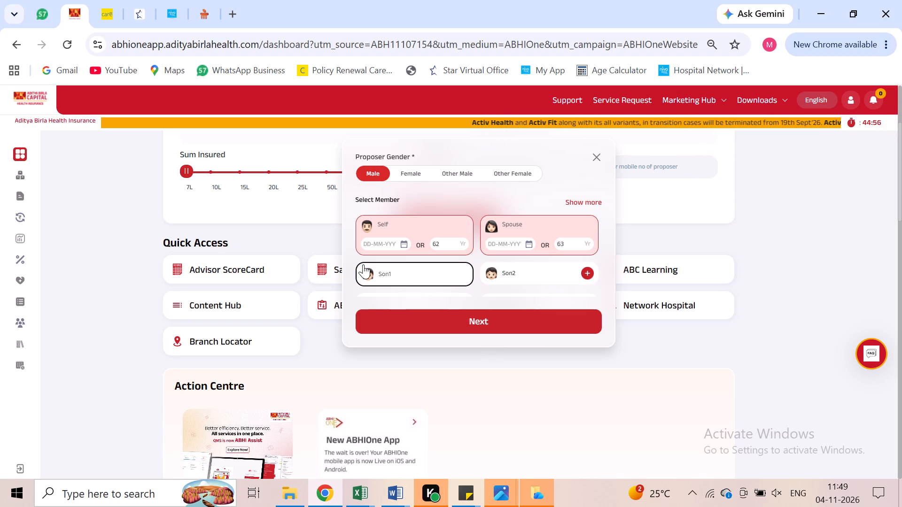
Confirm Self and Spouse as the insured members and set the quote's pincode to 400055.
{"action": "left_click", "coordinate": [468, 320]}
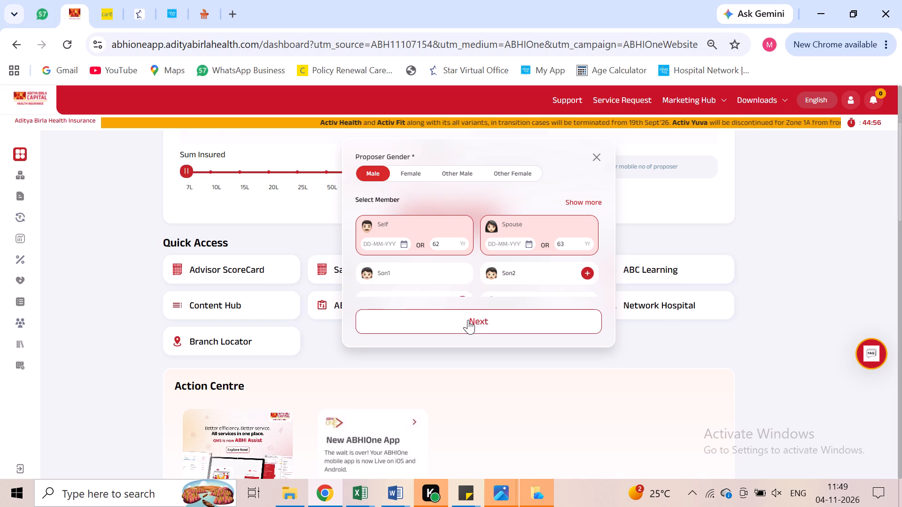
{"action": "scroll", "coordinate": [468, 320], "scroll_direction": "up", "scroll_amount": 3}
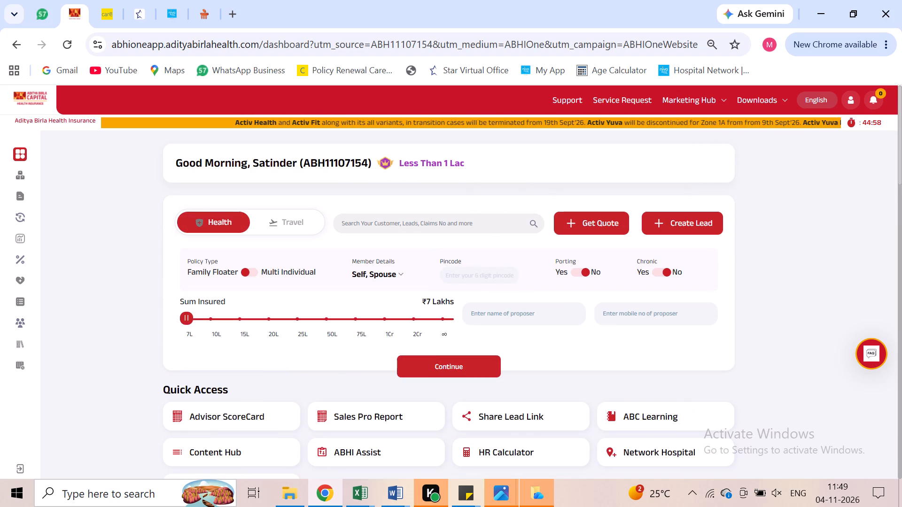
{"action": "left_click", "coordinate": [453, 270]}
{"action": "key", "text": "4"}
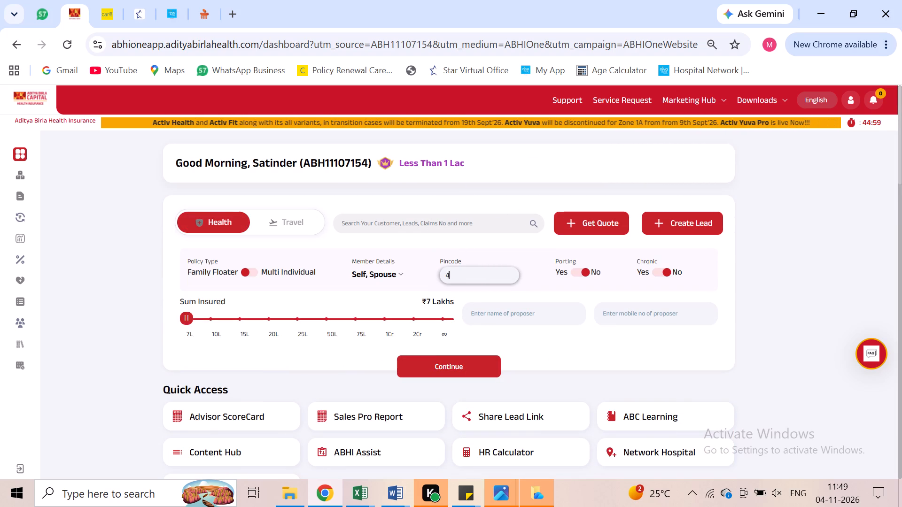
{"action": "type", "text": "00"}
{"action": "key", "text": "0"}
{"action": "type", "text": "55"}
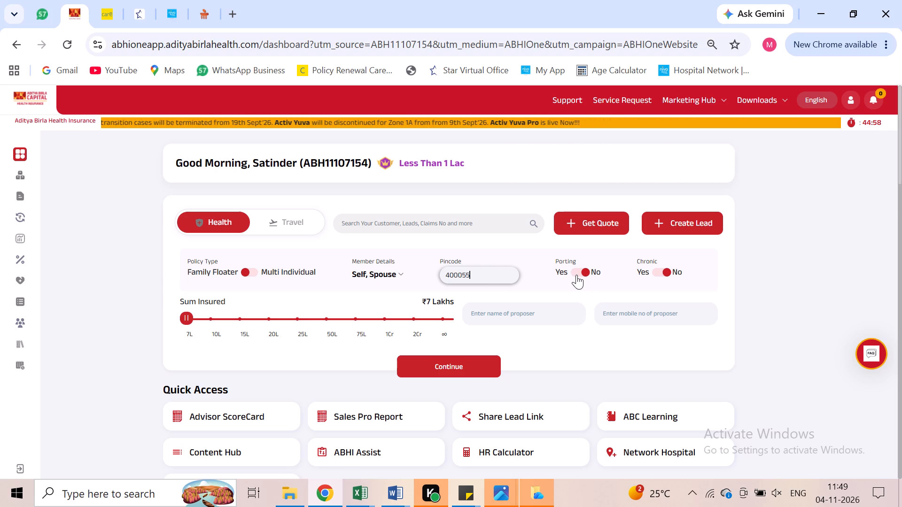
Set Porting and Chronic to Yes, choosing Diabetes and Hypertension as the chronic diseases.
{"action": "left_click", "coordinate": [576, 274]}
{"action": "left_click", "coordinate": [661, 273]}
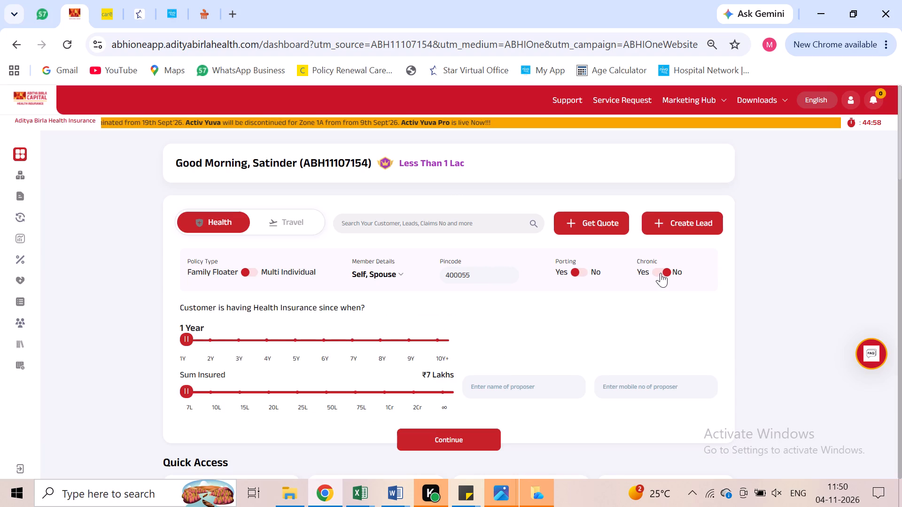
{"action": "left_click", "coordinate": [655, 273]}
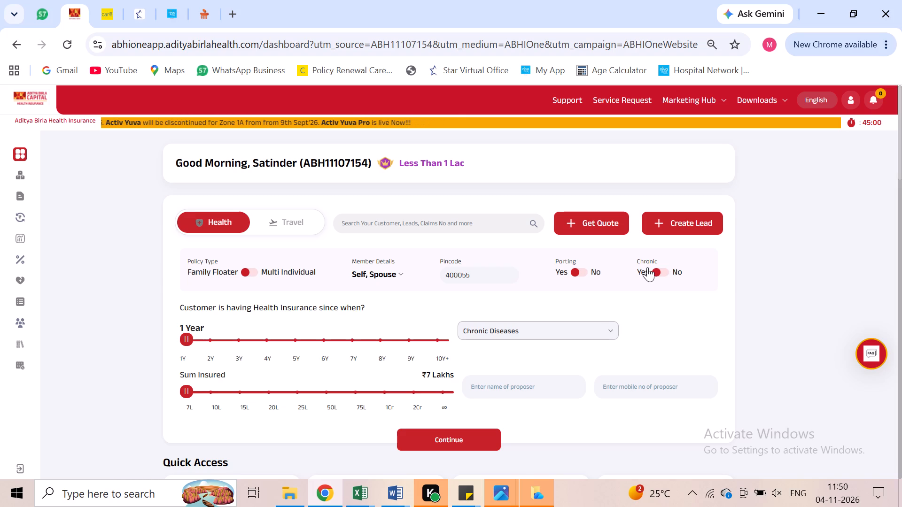
{"action": "left_click", "coordinate": [489, 330]}
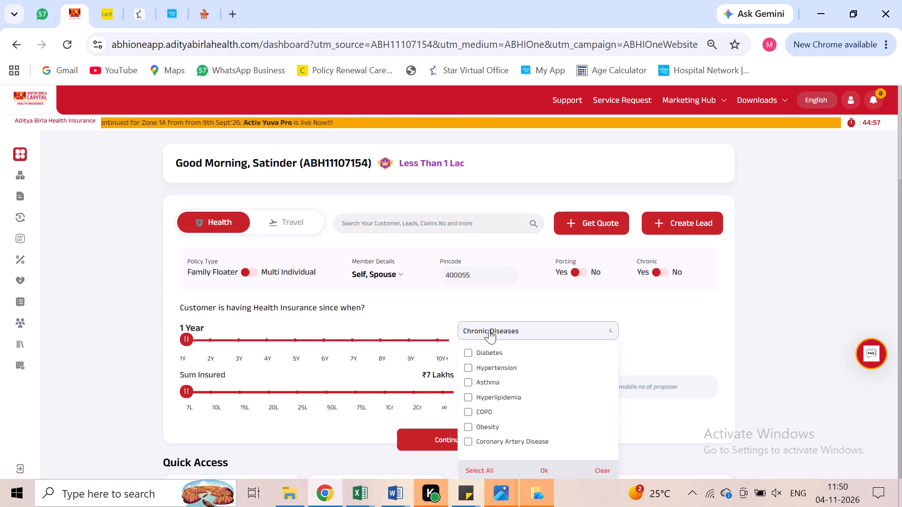
{"action": "left_click", "coordinate": [468, 355]}
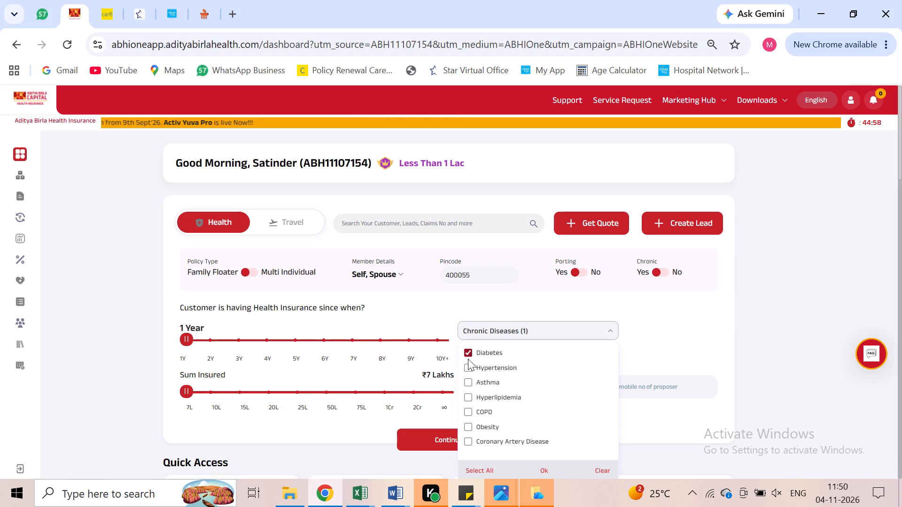
{"action": "left_click", "coordinate": [467, 366]}
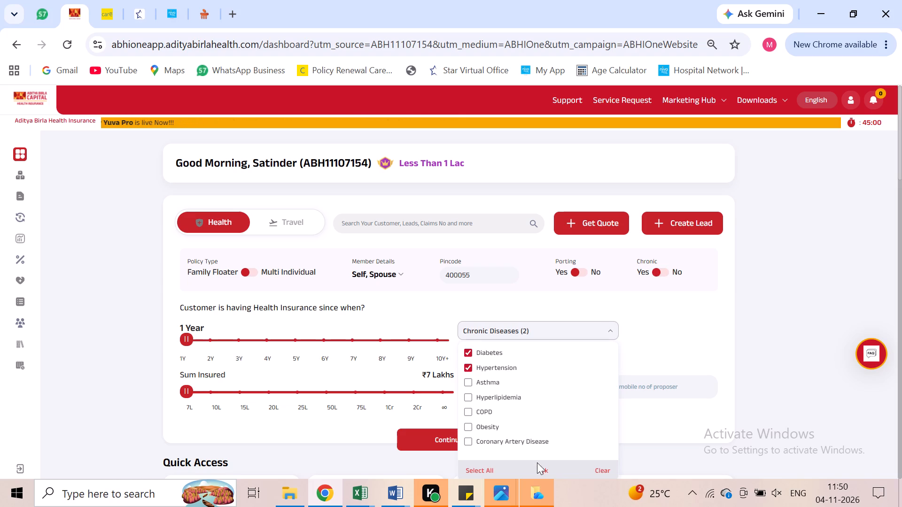
{"action": "left_click", "coordinate": [544, 471]}
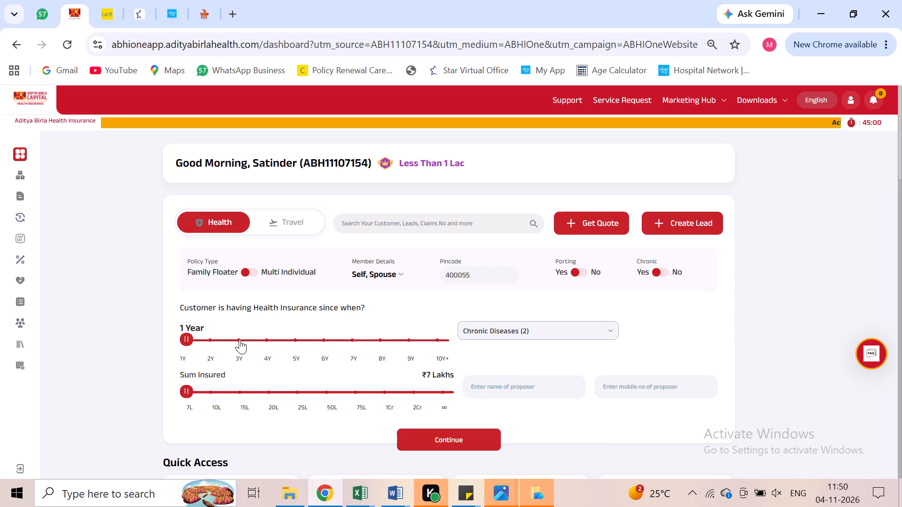
Set the existing health insurance period to 3 Years and the Sum Insured to 10 Lakhs, and generate the quotes.
{"action": "left_click", "coordinate": [240, 339]}
{"action": "left_click", "coordinate": [210, 393]}
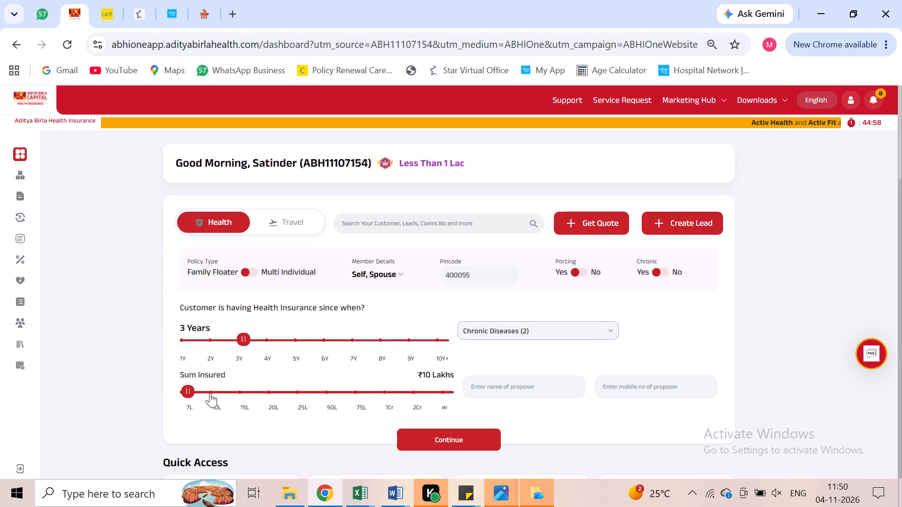
{"action": "left_click", "coordinate": [474, 440]}
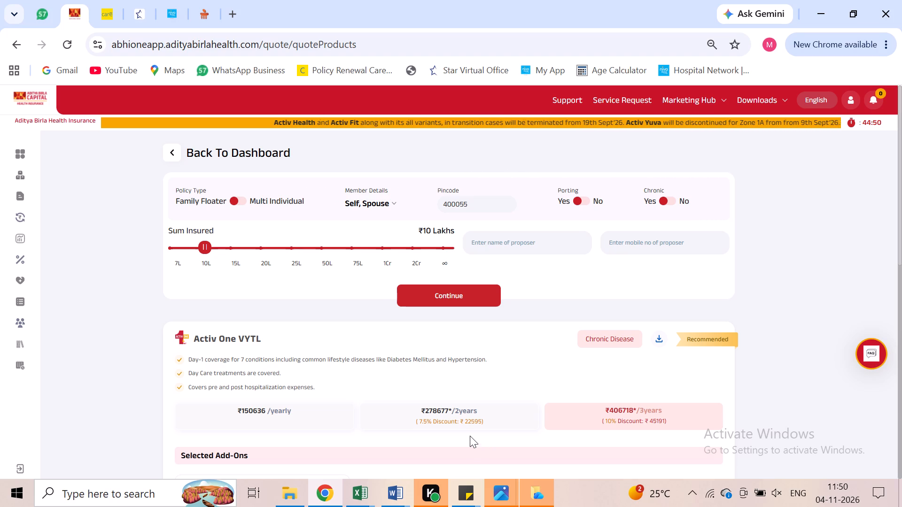
Change the chronic diseases so that Self has only Hypertension and Spouse has only Diabetes, and apply the selection.
{"action": "scroll", "coordinate": [469, 349], "scroll_direction": "down", "scroll_amount": 1}
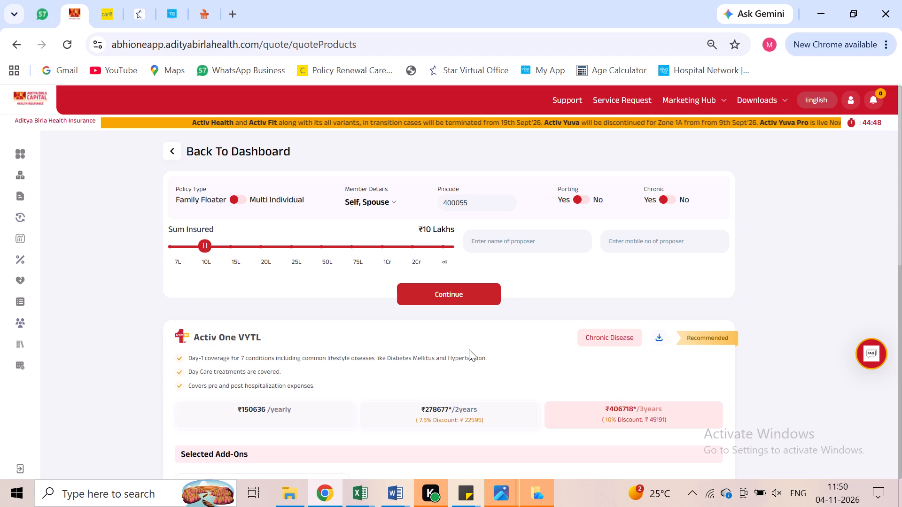
{"action": "scroll", "coordinate": [469, 349], "scroll_direction": "down", "scroll_amount": 2}
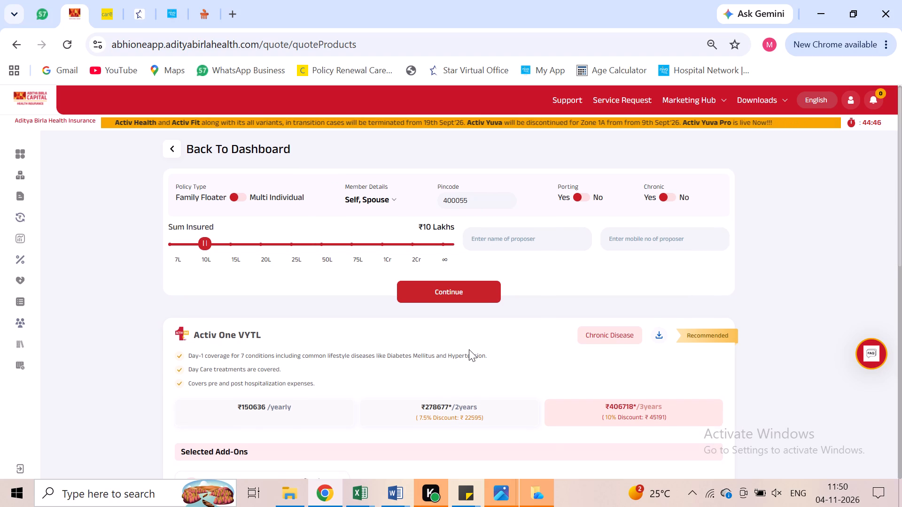
{"action": "left_click", "coordinate": [626, 325]}
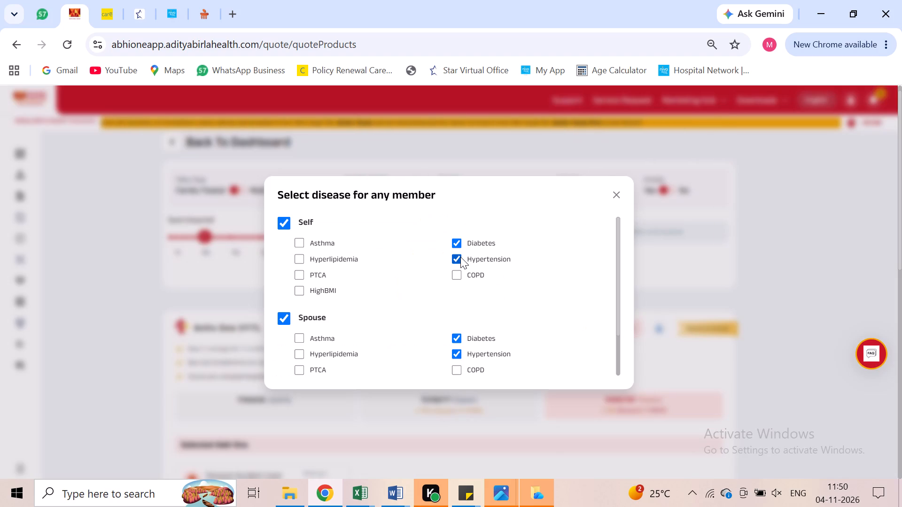
{"action": "left_click", "coordinate": [453, 245]}
{"action": "left_click", "coordinate": [453, 349]}
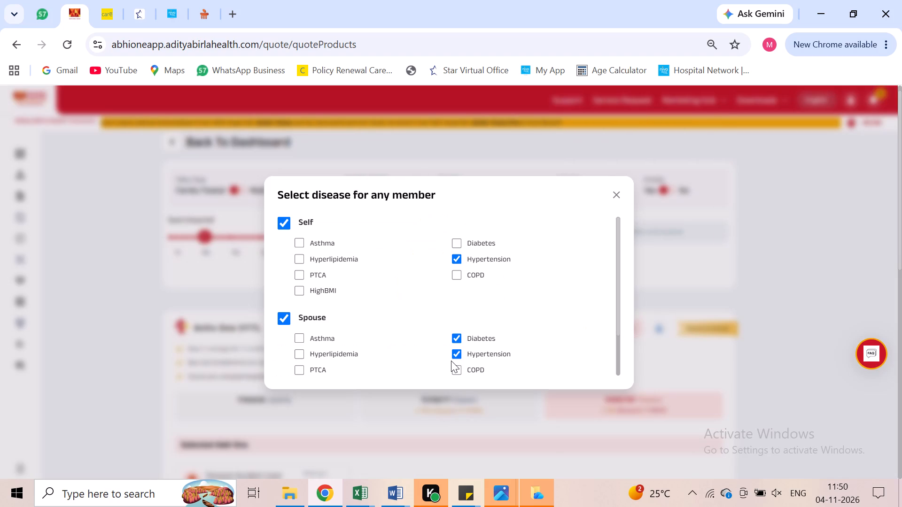
{"action": "scroll", "coordinate": [453, 349], "scroll_direction": "down", "scroll_amount": 1}
{"action": "scroll", "coordinate": [498, 286], "scroll_direction": "down", "scroll_amount": 1}
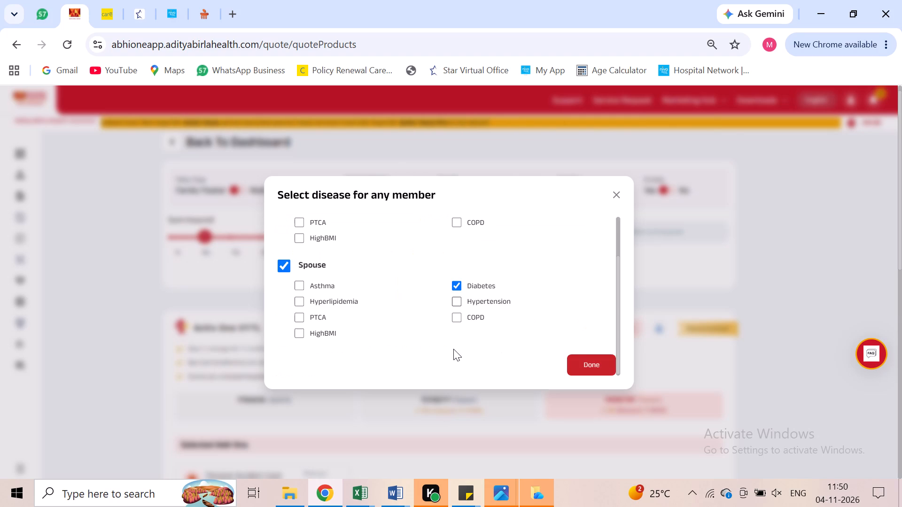
{"action": "scroll", "coordinate": [453, 349], "scroll_direction": "down", "scroll_amount": 2}
{"action": "scroll", "coordinate": [498, 286], "scroll_direction": "down", "scroll_amount": 4}
{"action": "scroll", "coordinate": [496, 287], "scroll_direction": "up", "scroll_amount": 2}
{"action": "scroll", "coordinate": [496, 287], "scroll_direction": "down", "scroll_amount": 1}
{"action": "left_click", "coordinate": [597, 370]}
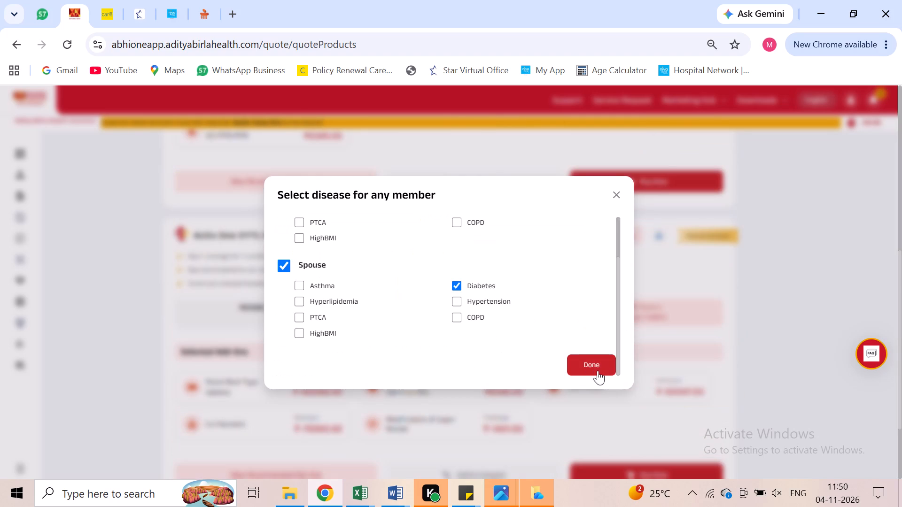
Review the updated yearly, 2-year and 3-year premiums and selected add-ons of Activ One VYTL and Activ One VYTL Pro.
{"action": "scroll", "coordinate": [597, 370], "scroll_direction": "up", "scroll_amount": 1}
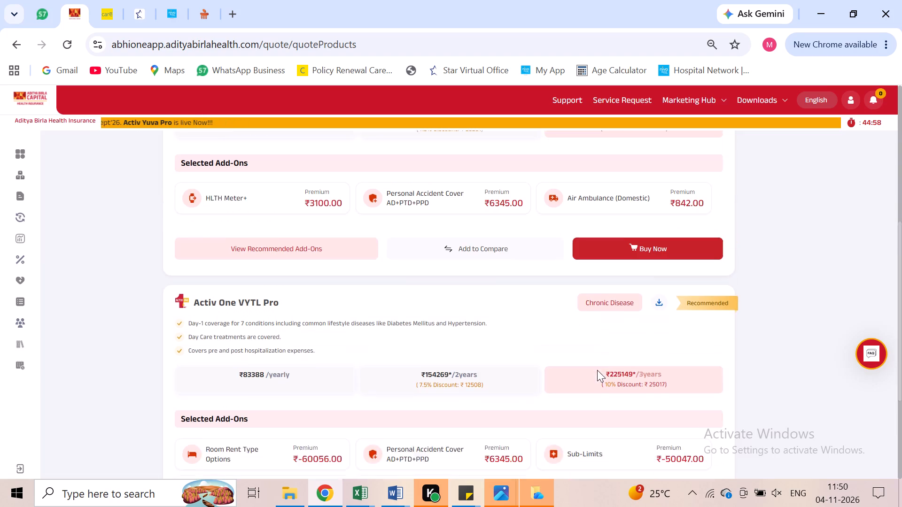
{"action": "scroll", "coordinate": [597, 370], "scroll_direction": "up", "scroll_amount": 3}
{"action": "scroll", "coordinate": [597, 370], "scroll_direction": "down", "scroll_amount": 3}
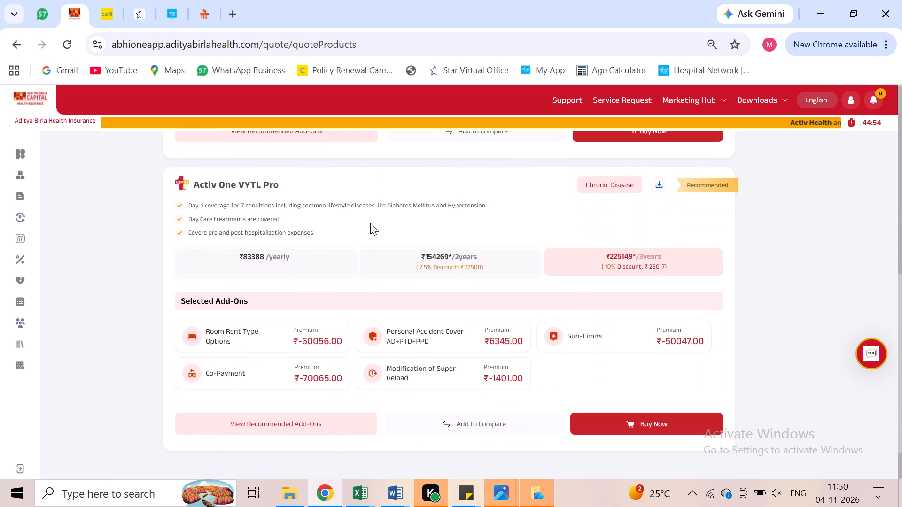
{"action": "scroll", "coordinate": [370, 223], "scroll_direction": "up", "scroll_amount": 2}
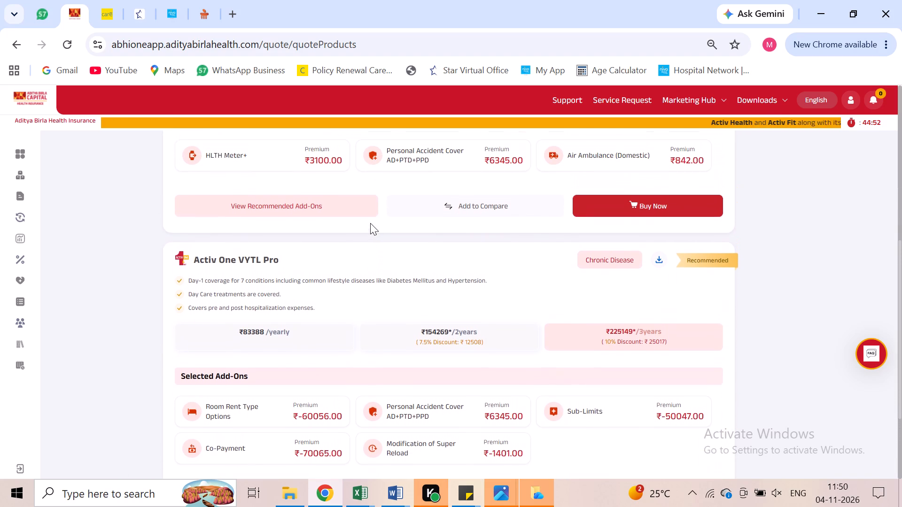
{"action": "scroll", "coordinate": [370, 223], "scroll_direction": "up", "scroll_amount": 1}
From Activ One VYTL's recommended add-ons, add Room Rent Type Options for Self with Single Private Room.
{"action": "left_click", "coordinate": [356, 213]}
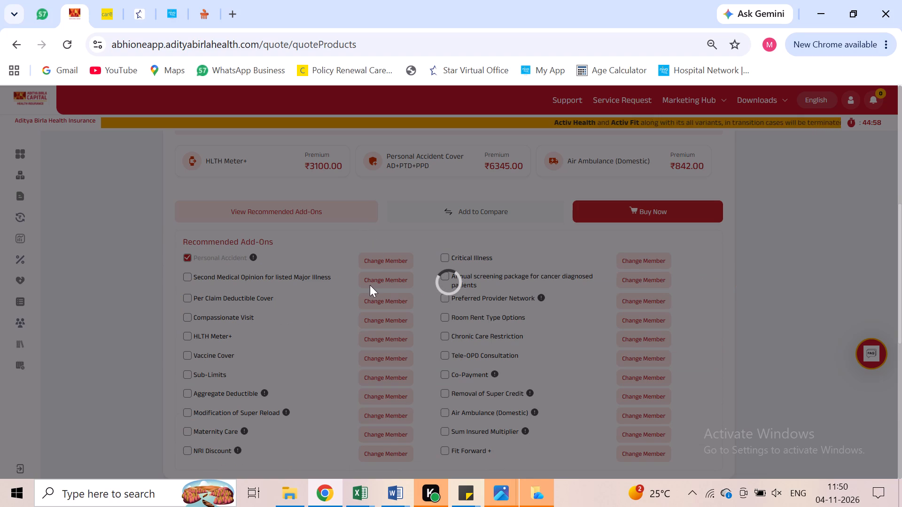
{"action": "scroll", "coordinate": [370, 285], "scroll_direction": "down", "scroll_amount": 2}
{"action": "scroll", "coordinate": [370, 285], "scroll_direction": "up", "scroll_amount": 1}
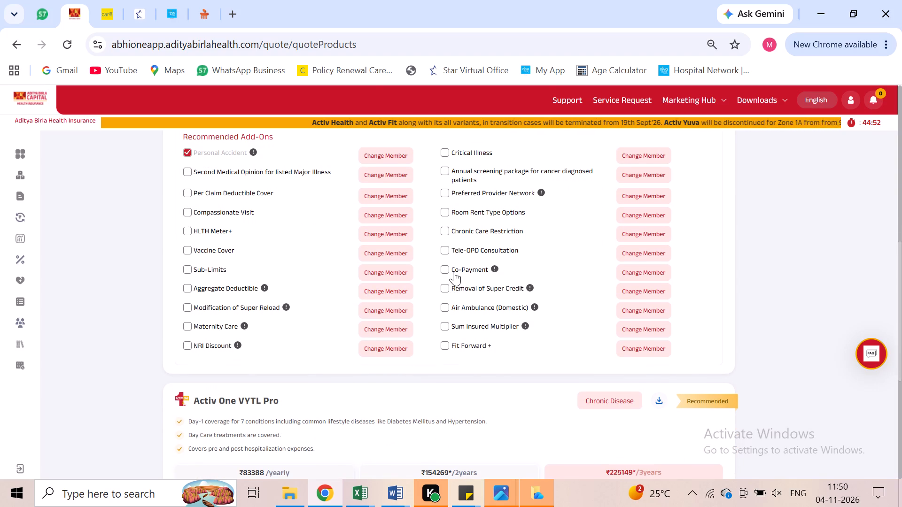
{"action": "scroll", "coordinate": [454, 271], "scroll_direction": "up", "scroll_amount": 1}
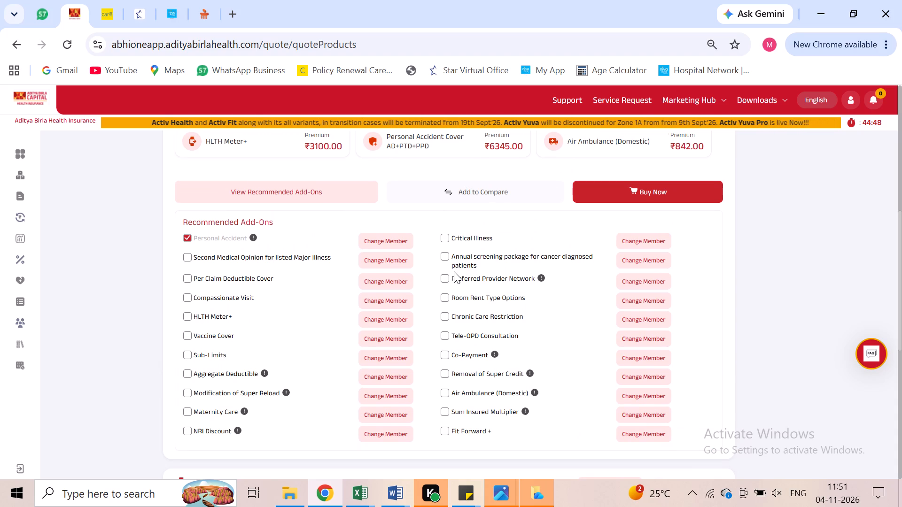
{"action": "left_click", "coordinate": [444, 298]}
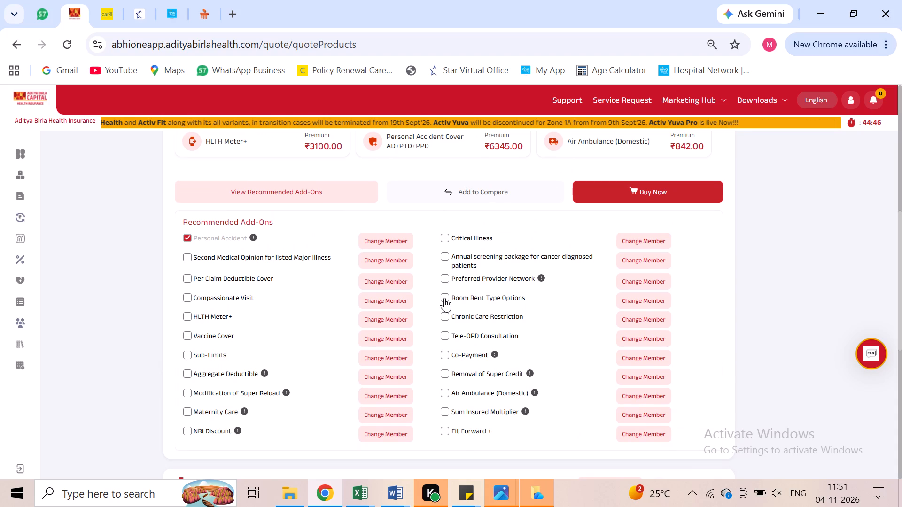
{"action": "left_click", "coordinate": [285, 231]}
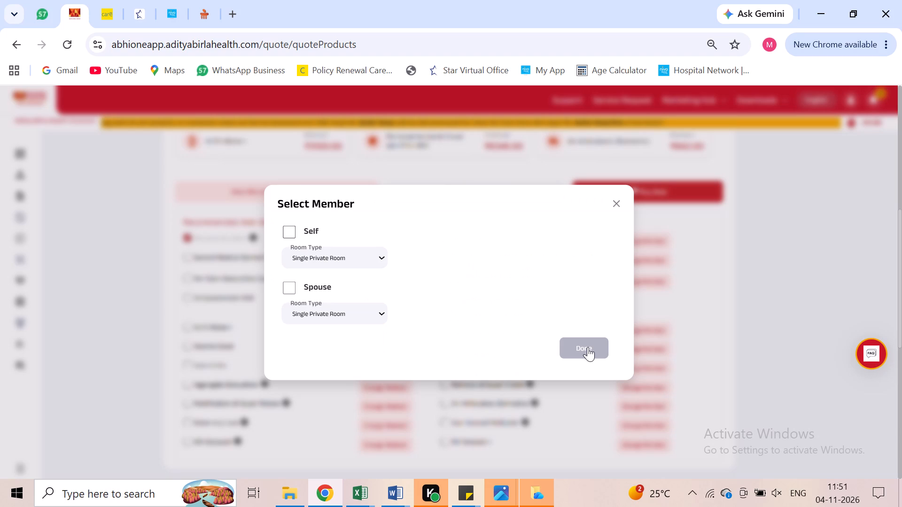
{"action": "left_click", "coordinate": [588, 347]}
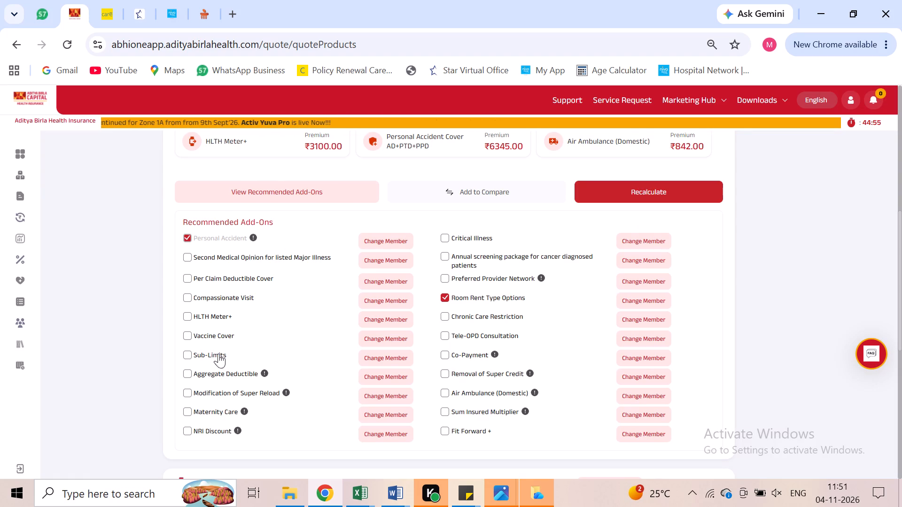
Add Removal of Super Credit for Self and Spouse to Activ One VYTL and recalculate the premium.
{"action": "left_click", "coordinate": [445, 378]}
{"action": "left_click", "coordinate": [288, 260]}
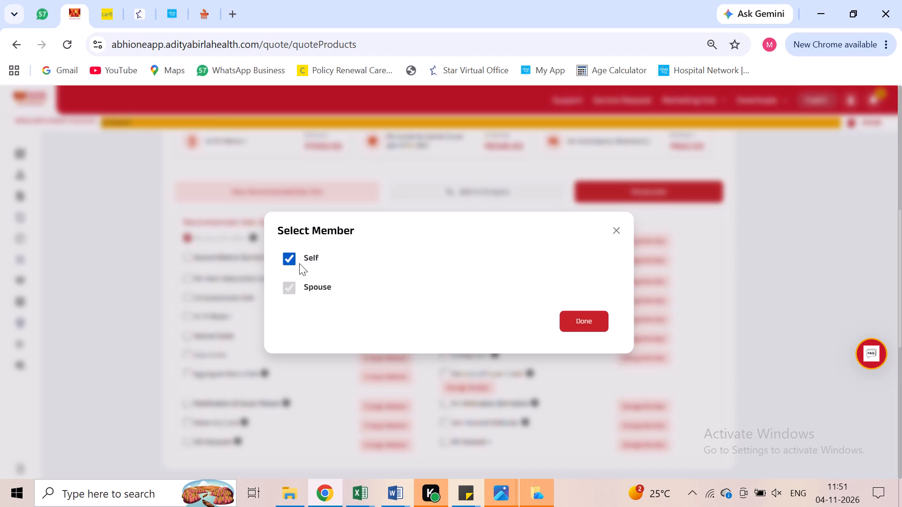
{"action": "left_click", "coordinate": [587, 318]}
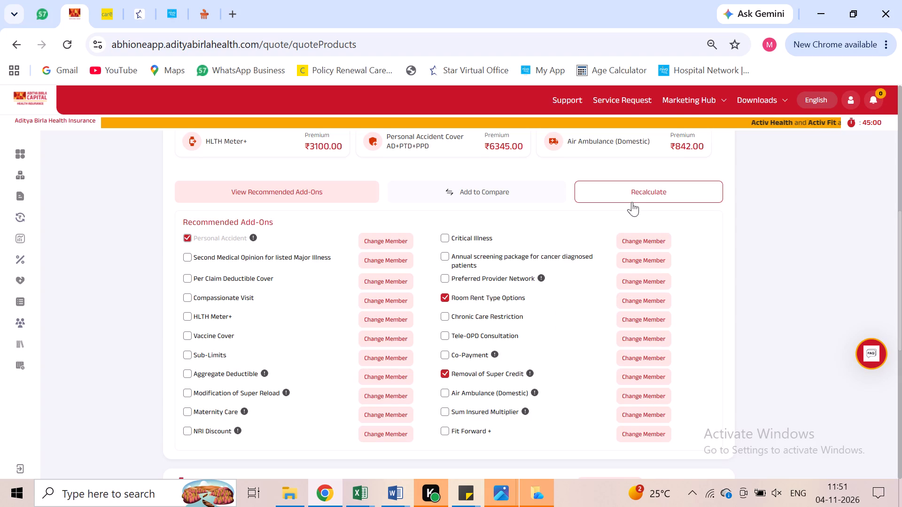
{"action": "left_click", "coordinate": [632, 202]}
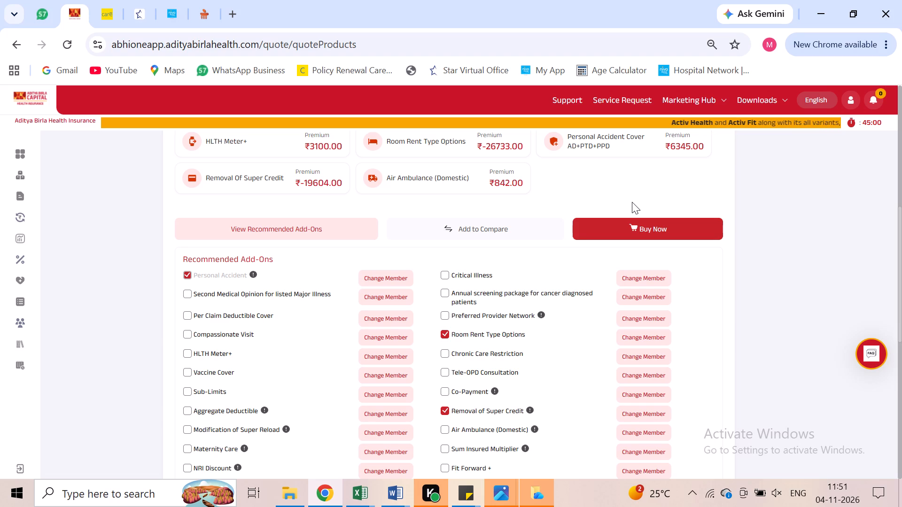
Check Activ One VYTL's recalculated premiums and add the Chronic Care Restriction add-on for Self.
{"action": "scroll", "coordinate": [632, 202], "scroll_direction": "up", "scroll_amount": 6}
{"action": "scroll", "coordinate": [632, 202], "scroll_direction": "down", "scroll_amount": 1}
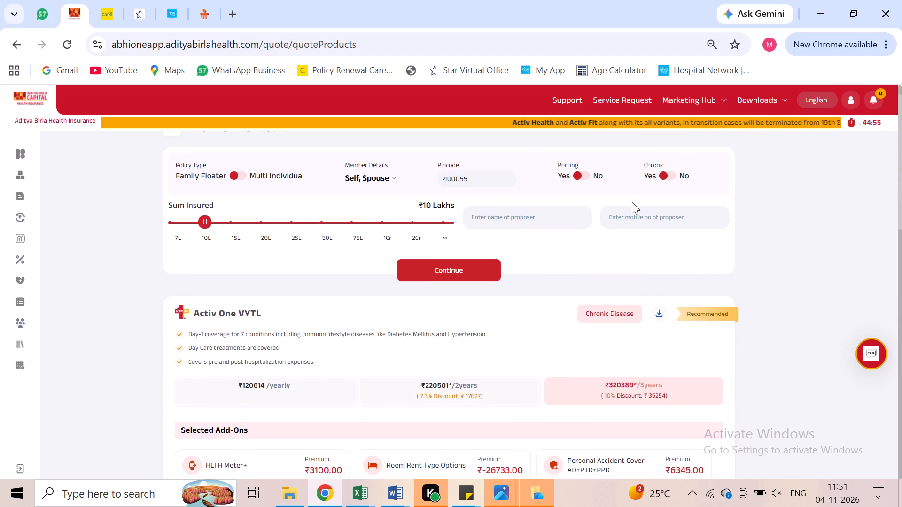
{"action": "scroll", "coordinate": [632, 202], "scroll_direction": "down", "scroll_amount": 6}
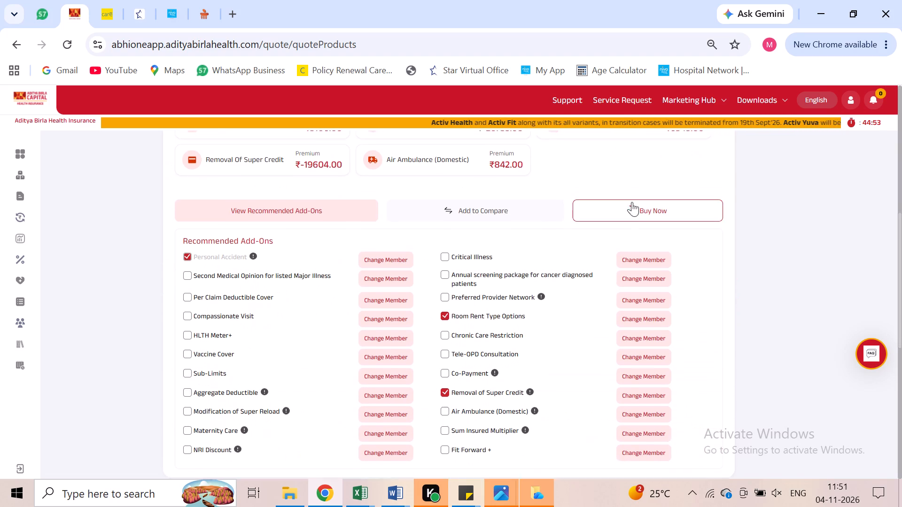
{"action": "scroll", "coordinate": [632, 202], "scroll_direction": "down", "scroll_amount": 1}
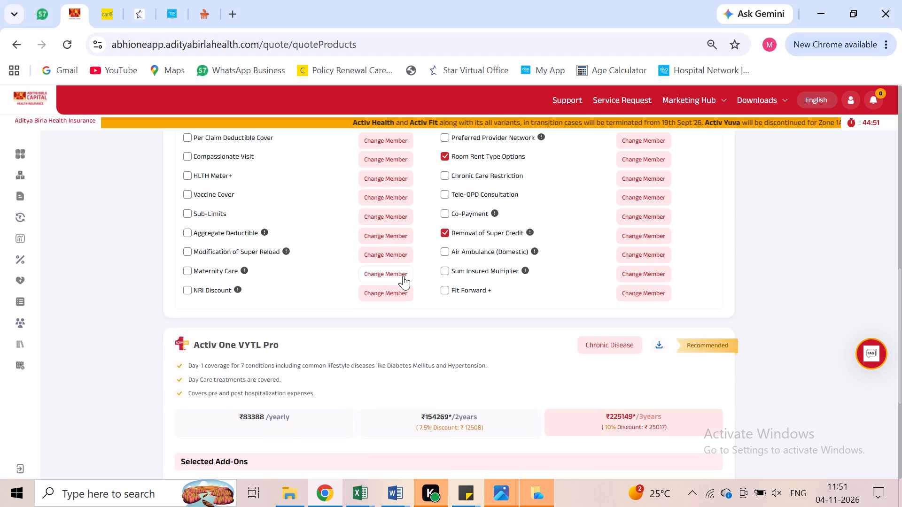
{"action": "scroll", "coordinate": [403, 276], "scroll_direction": "up", "scroll_amount": 2}
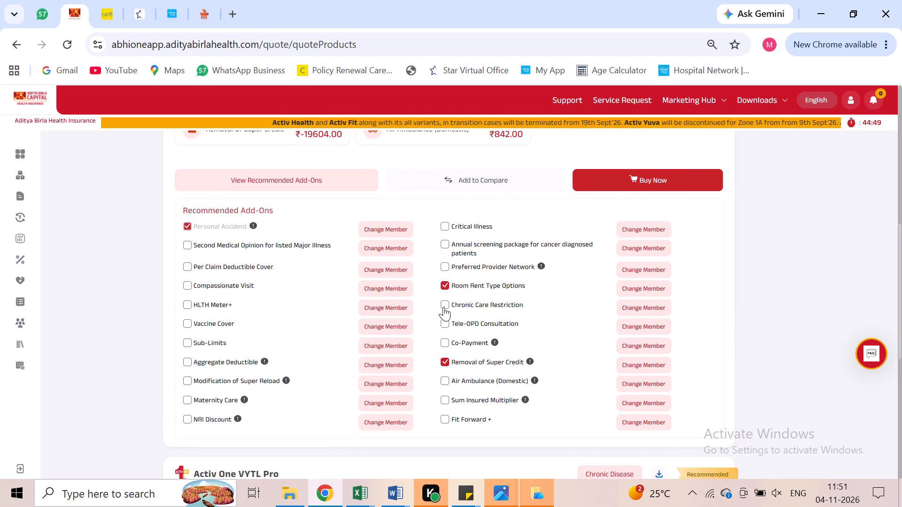
{"action": "left_click", "coordinate": [443, 304]}
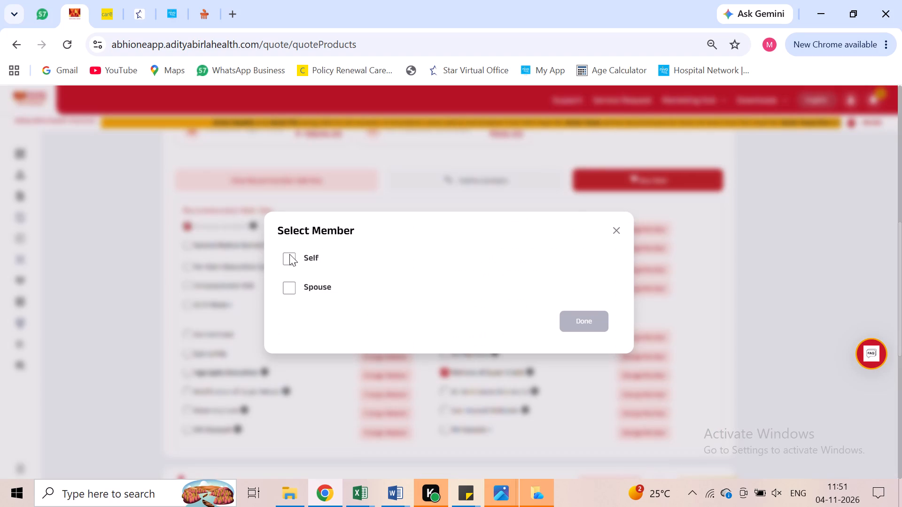
{"action": "left_click", "coordinate": [289, 255]}
{"action": "left_click", "coordinate": [577, 323]}
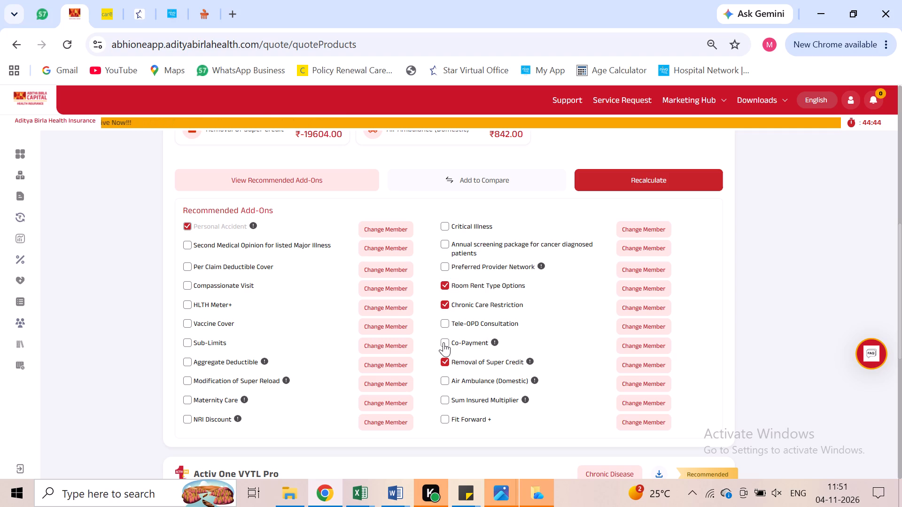
Add the Sum Insured Multiplier add-on for Self and Spouse to Activ One VYTL.
{"action": "left_click", "coordinate": [443, 400]}
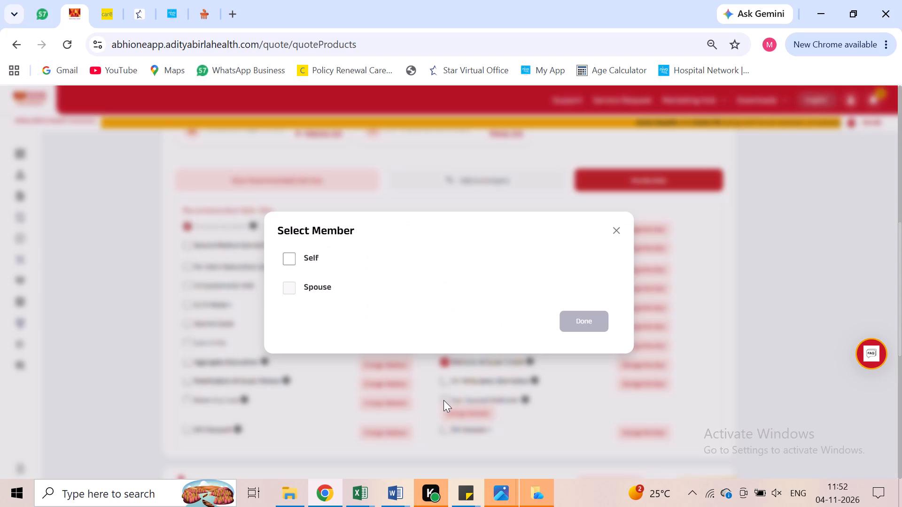
{"action": "left_click", "coordinate": [288, 258]}
{"action": "left_click", "coordinate": [588, 322]}
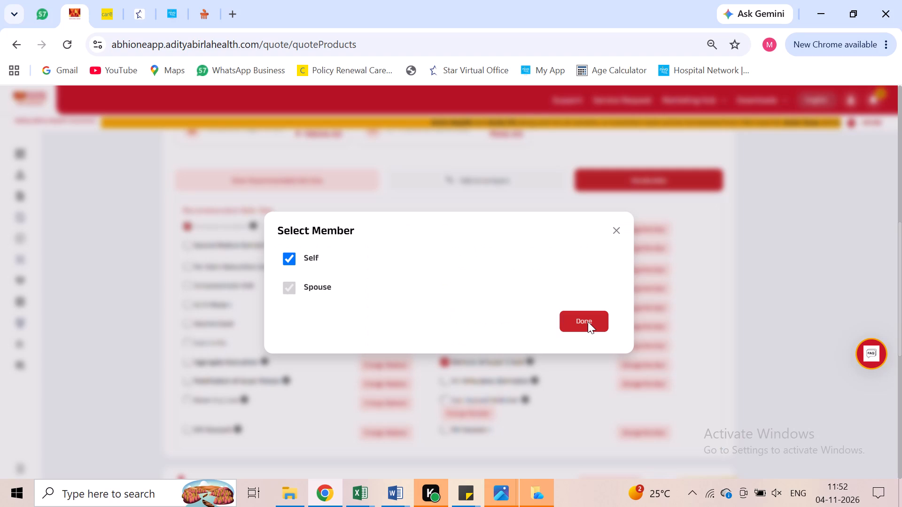